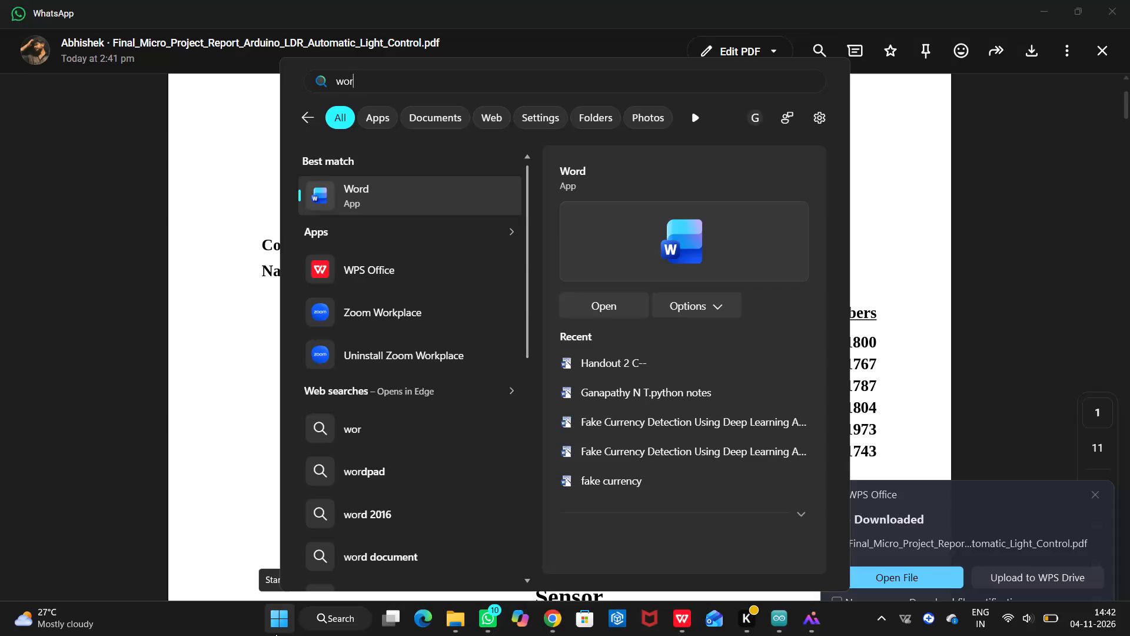
Launch Word and open Final_Micro_Project_Report_Arduino_LDR_Automatic_Light_Control.pdf from the Downloads folder.
key(BackSpace)
key(d)
key(Return)
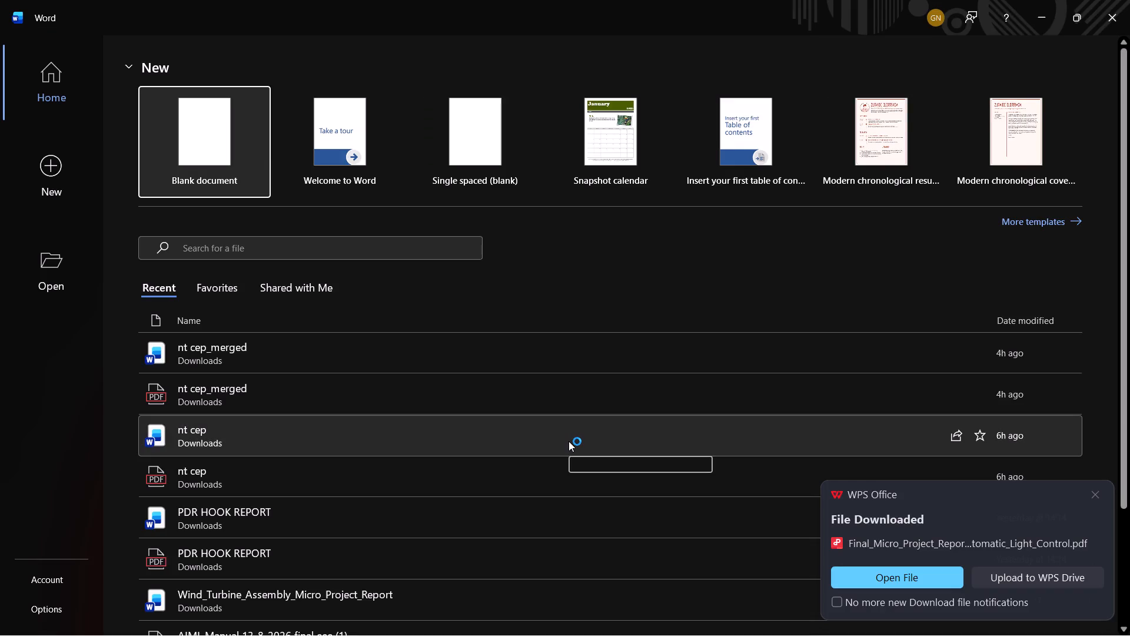
click(44, 276)
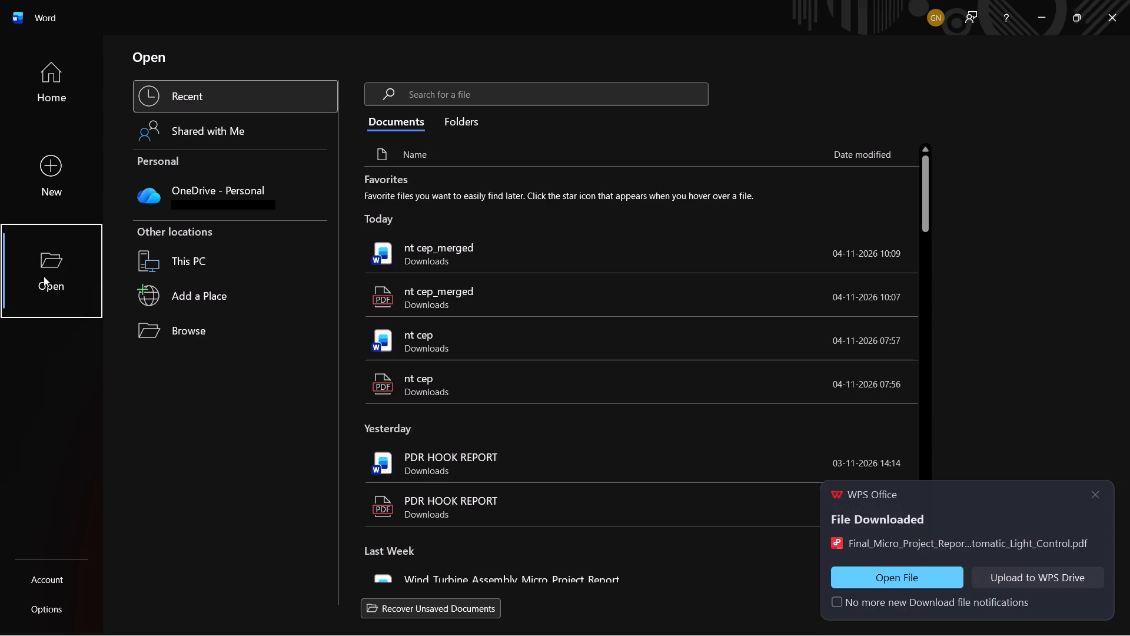
double_click(181, 268)
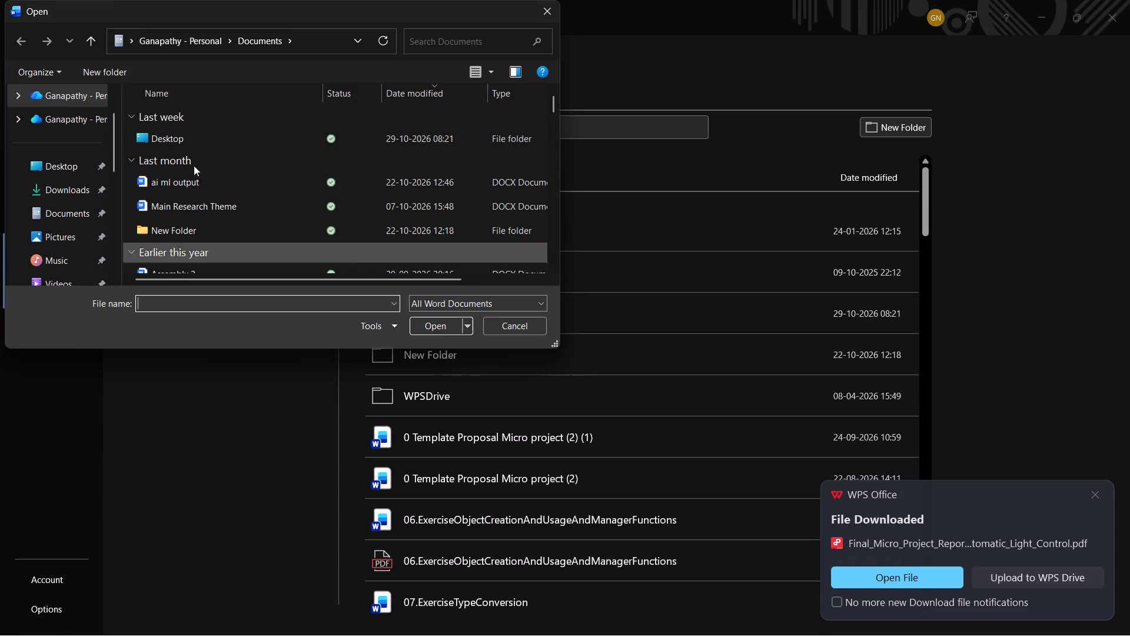
double_click(82, 188)
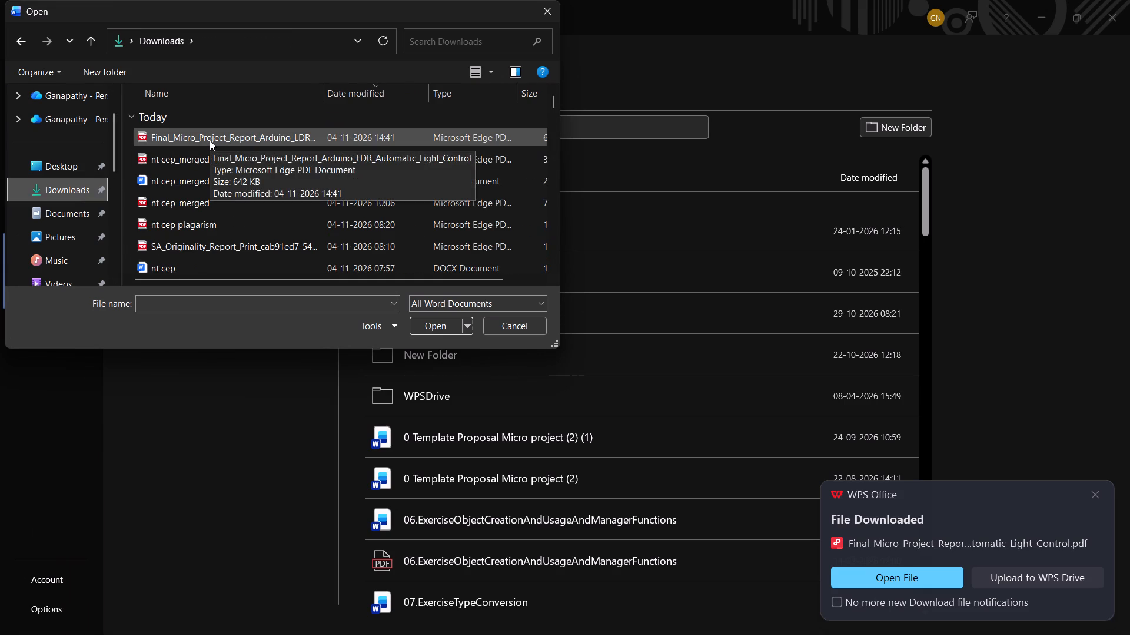
click(210, 140)
double_click(210, 140)
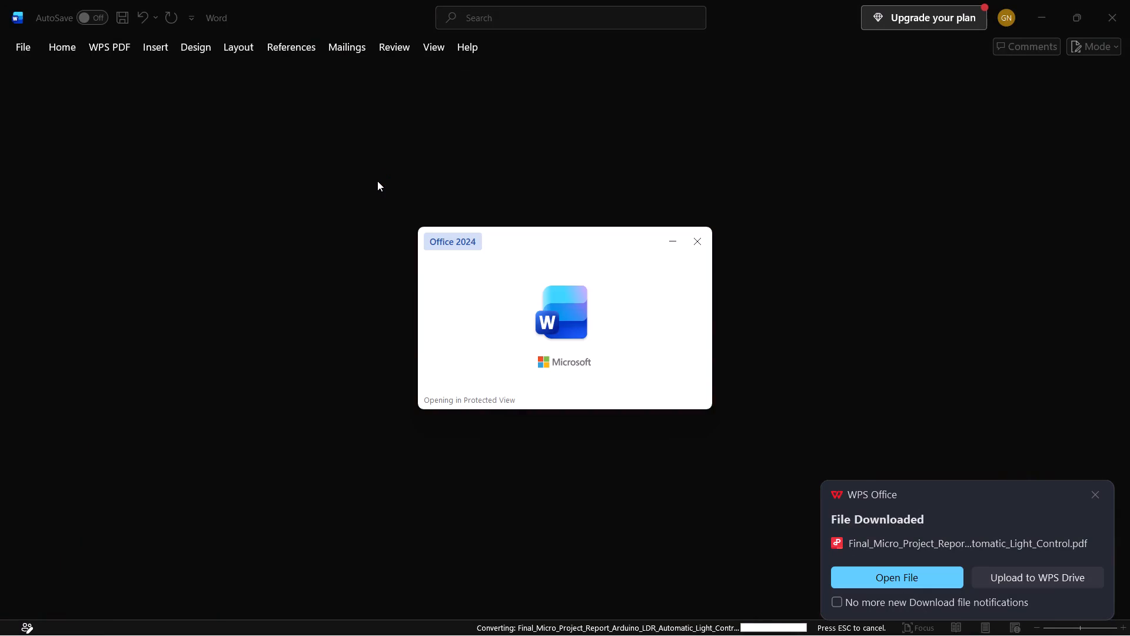
click(1097, 493)
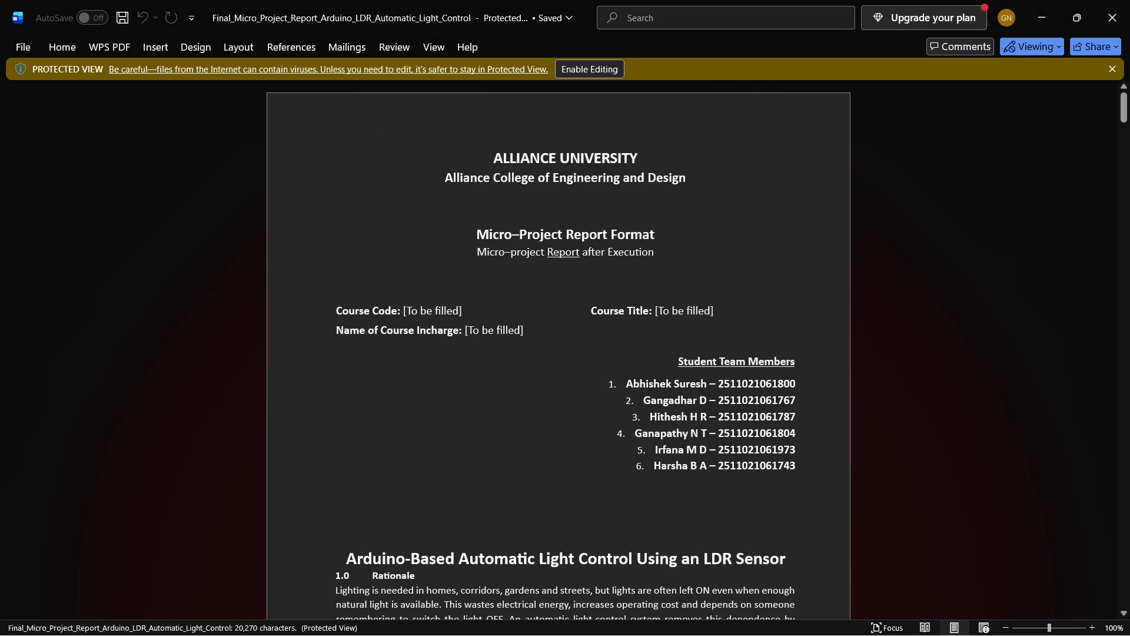
click(463, 314)
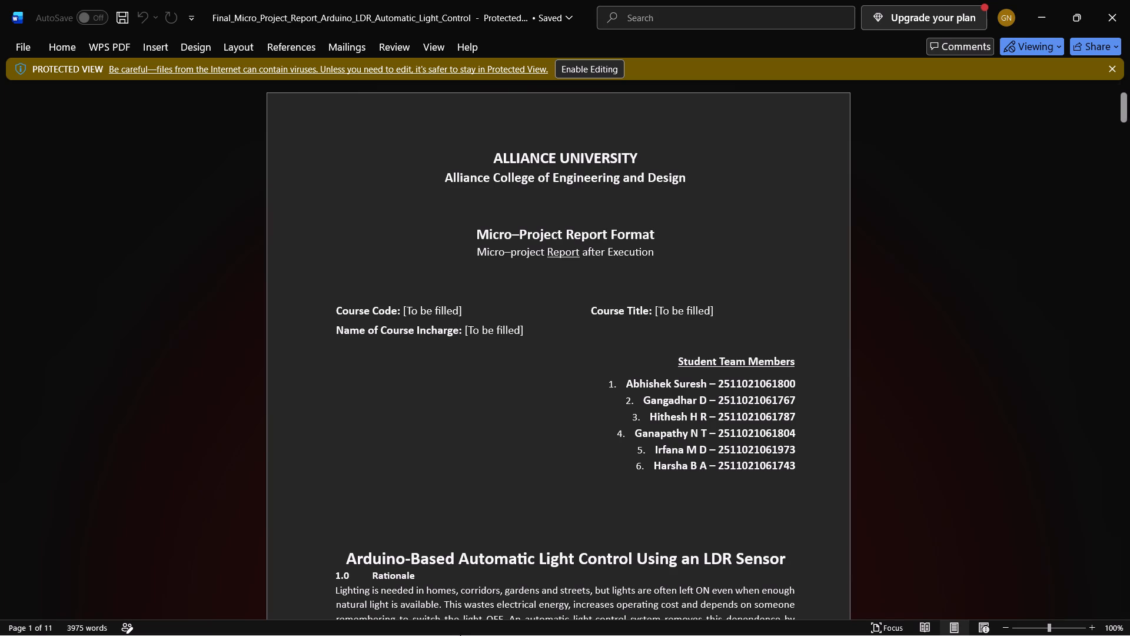
Switch to Microsoft Edge, search for "alliance blackboard", and sign in to the alliance.blackboard.com site with the saved credentials.
double_click(388, 618)
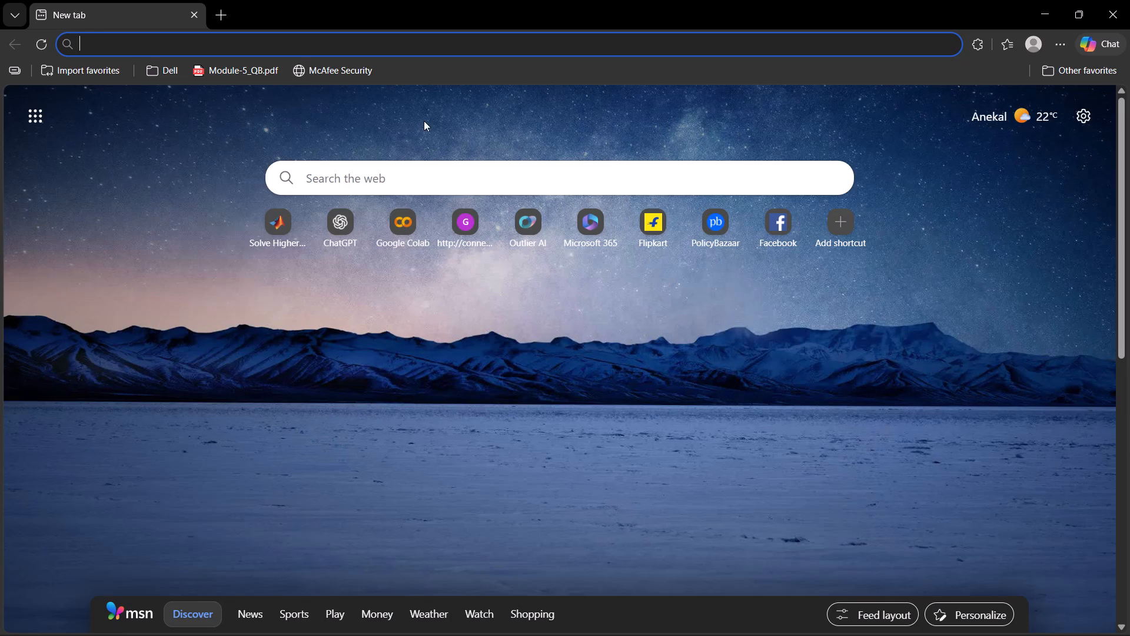
click(397, 172)
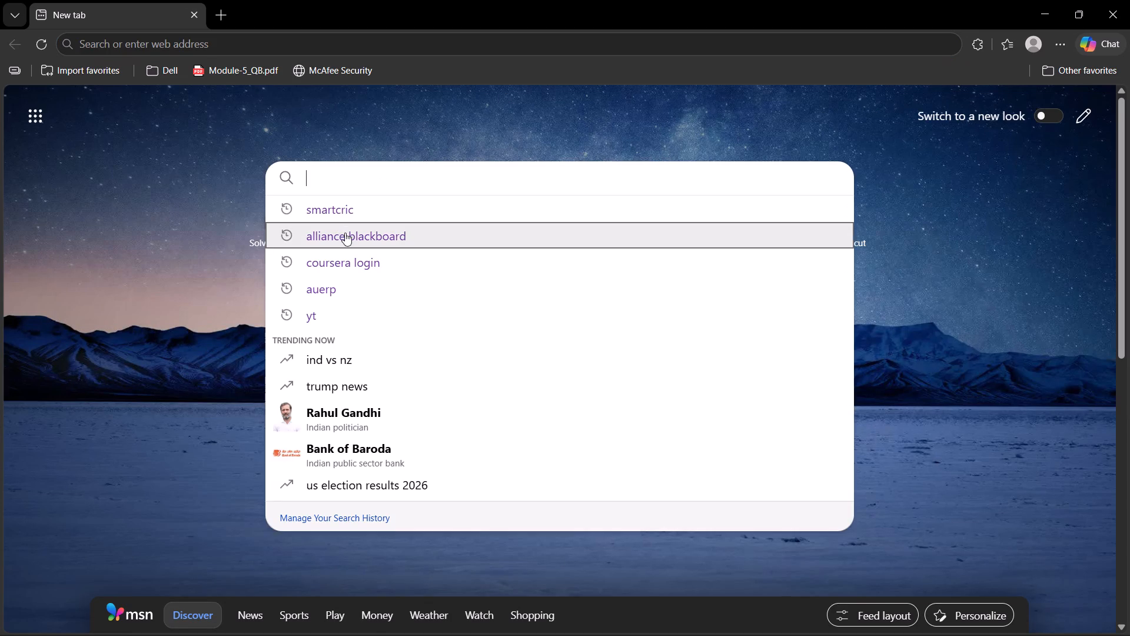
click(345, 233)
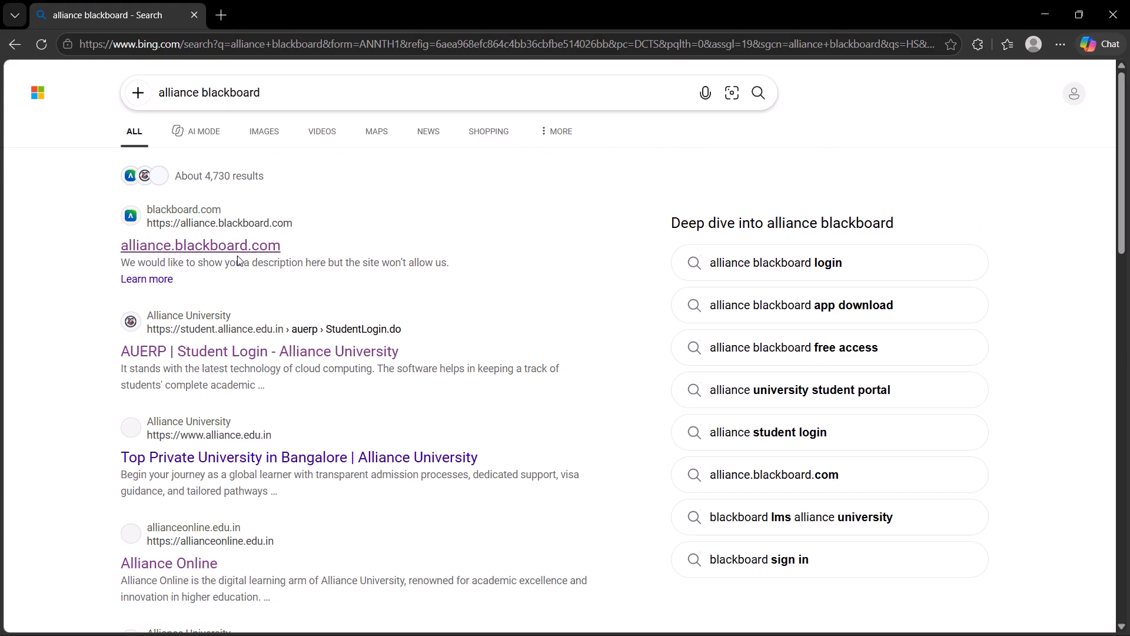
click(232, 247)
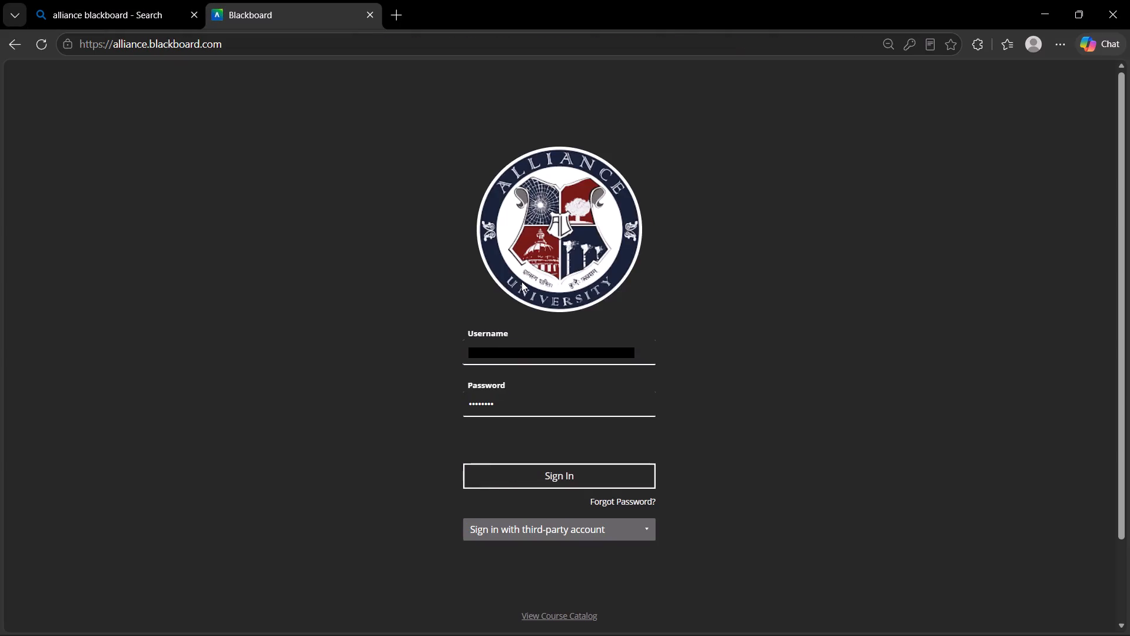
click(566, 474)
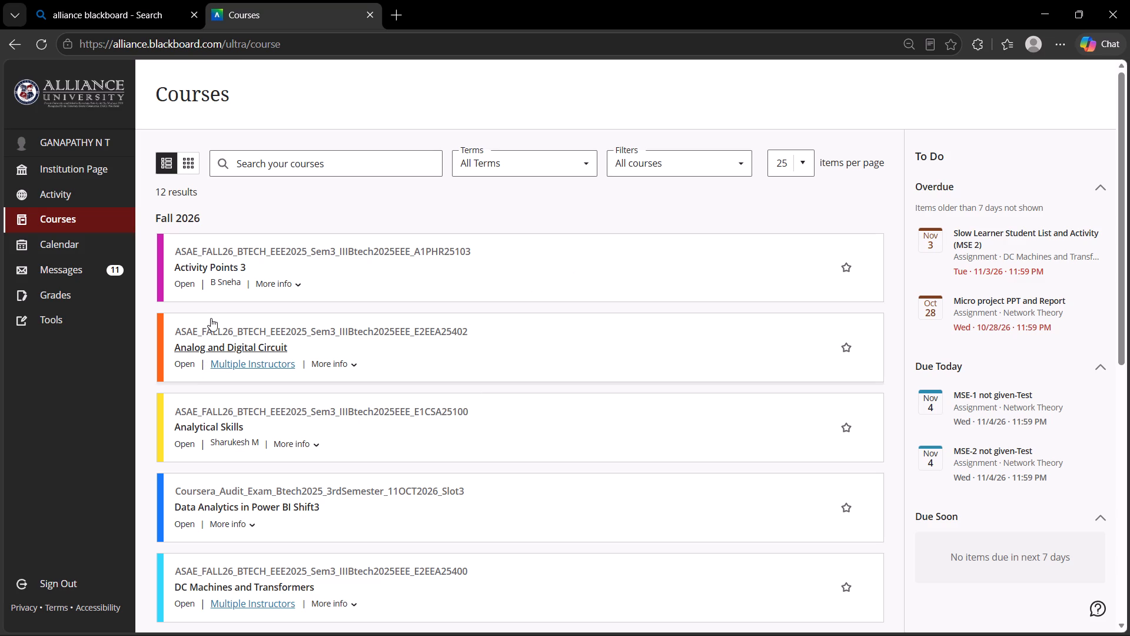
Open Analog and Digital Circuits OBCFC 31-07-2026.docx from the content of the Analog and Digital Circuit course.
double_click(220, 348)
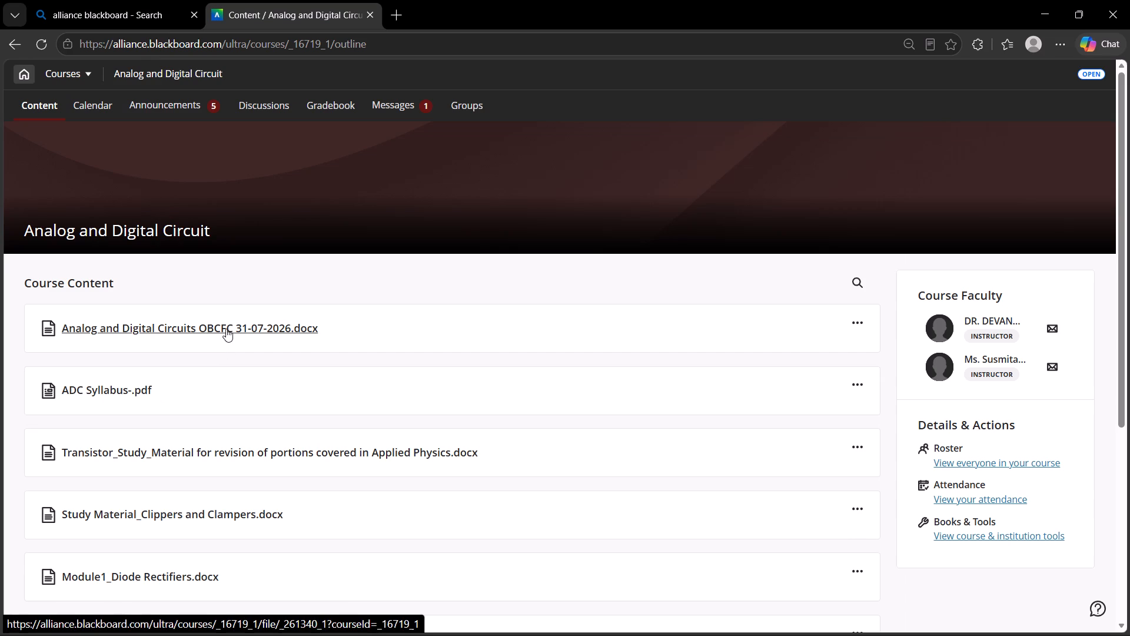
scroll(226, 329, down, 1)
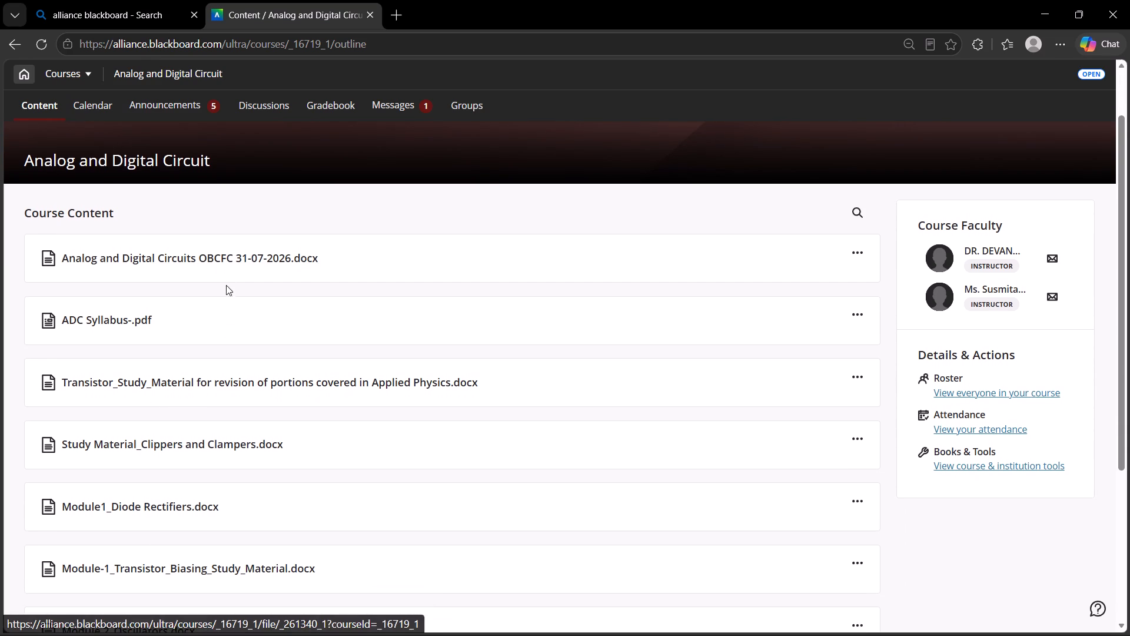
double_click(254, 261)
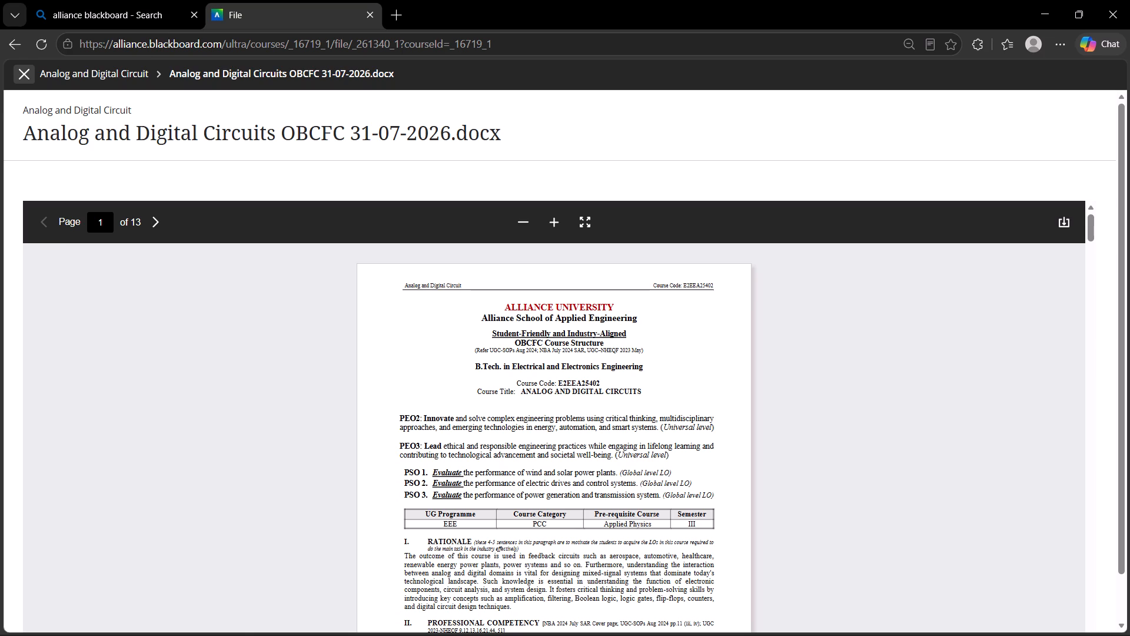
Copy the course code E2EEA25402 and the course title line ANALOG AND DIGITAL CIRCUITS from the syllabus's first page.
drag(642, 391, 562, 387)
drag(562, 387, 575, 395)
drag(647, 397, 642, 393)
drag(642, 393, 642, 392)
drag(642, 392, 548, 381)
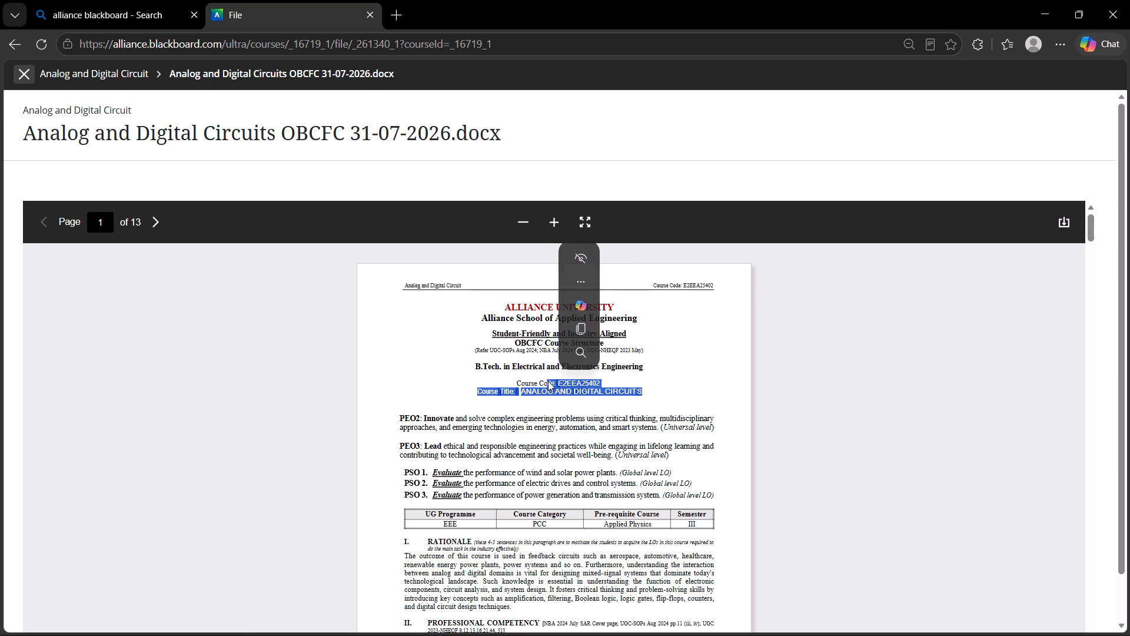
key(ctrl+c)
Switch to the Word report, enable editing, and paste the copied course code and title after the Course Code placeholder.
key(alt+Tab)
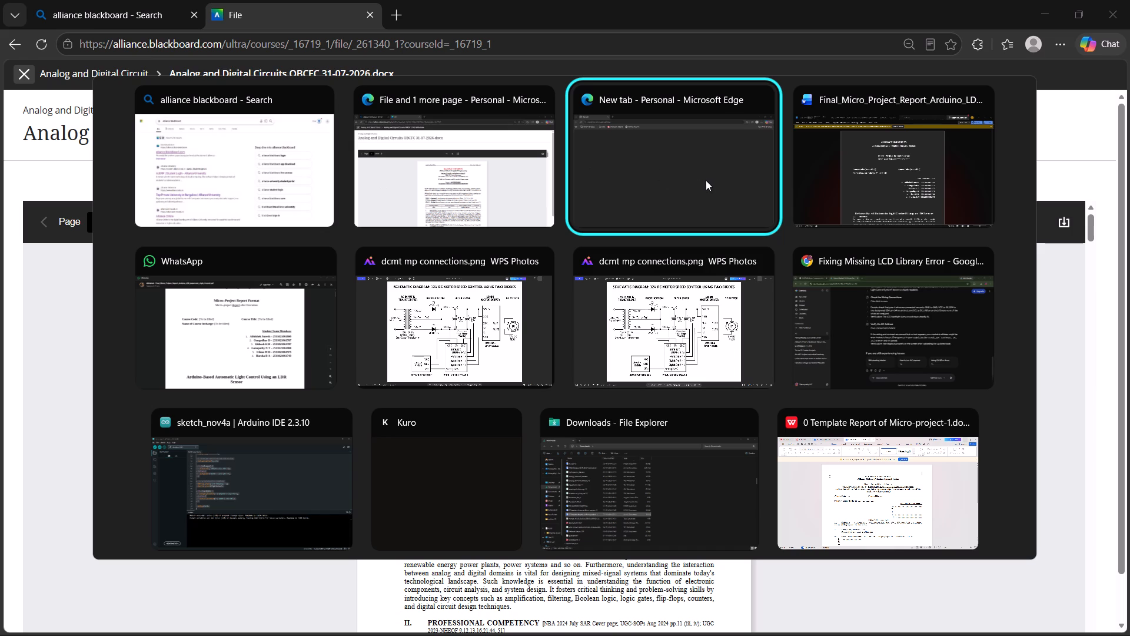
alt+click(835, 181)
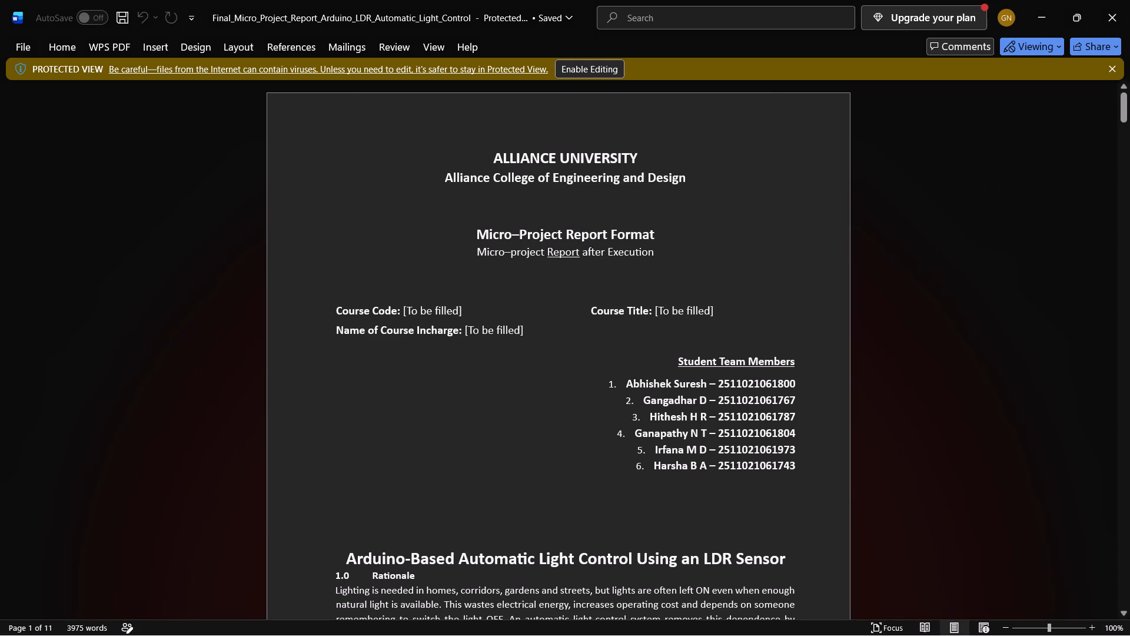
key(ctrl+v)
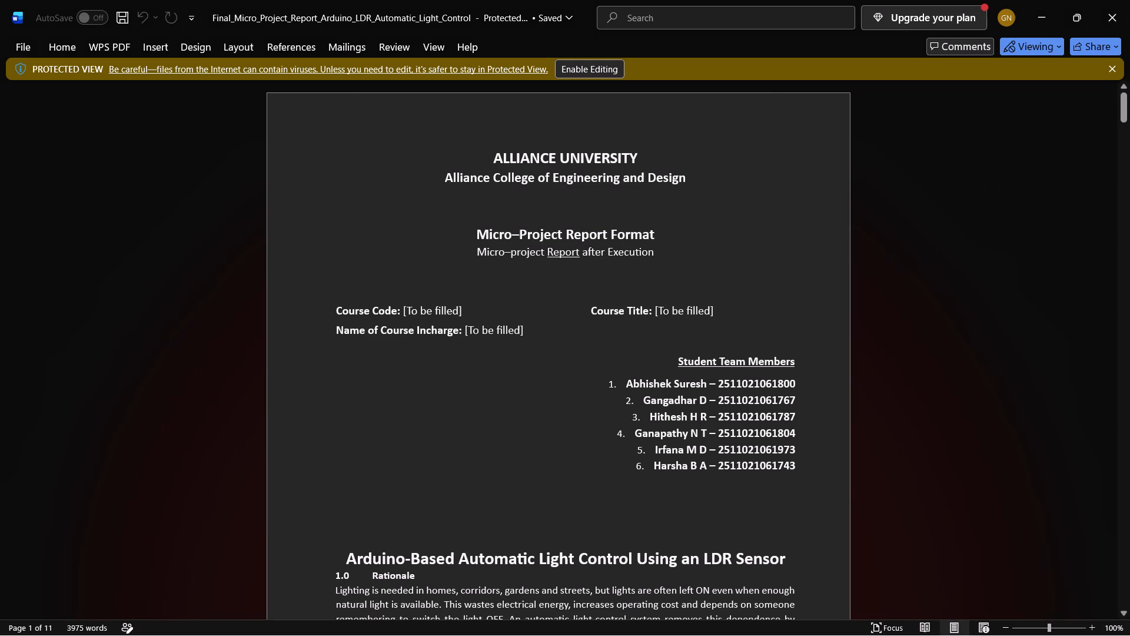
click(590, 75)
click(485, 284)
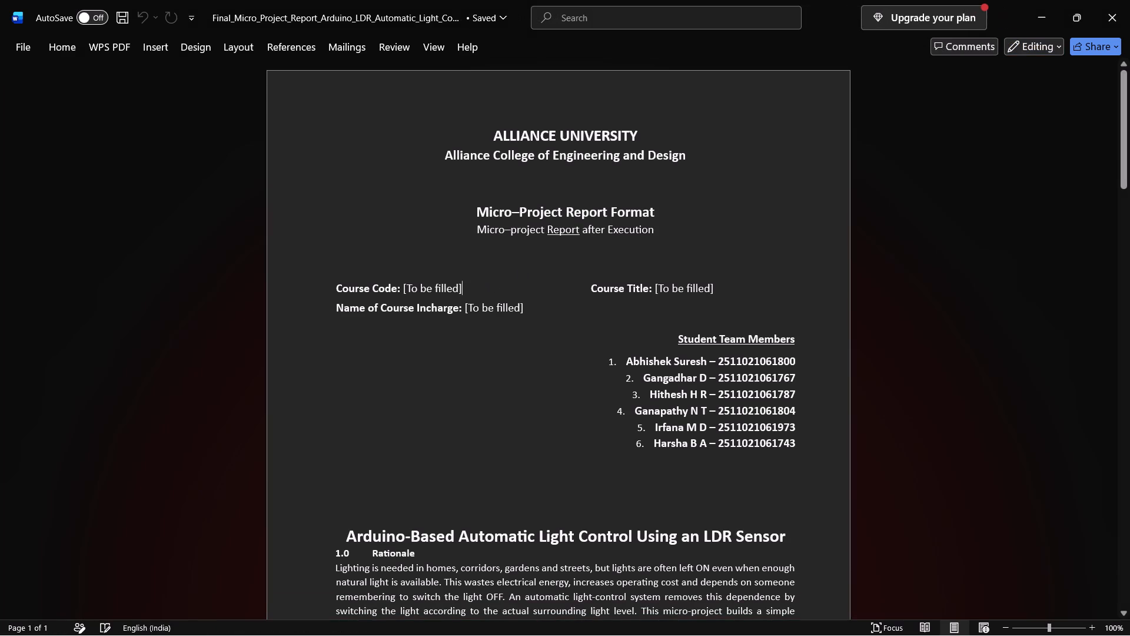
key(ctrl+v)
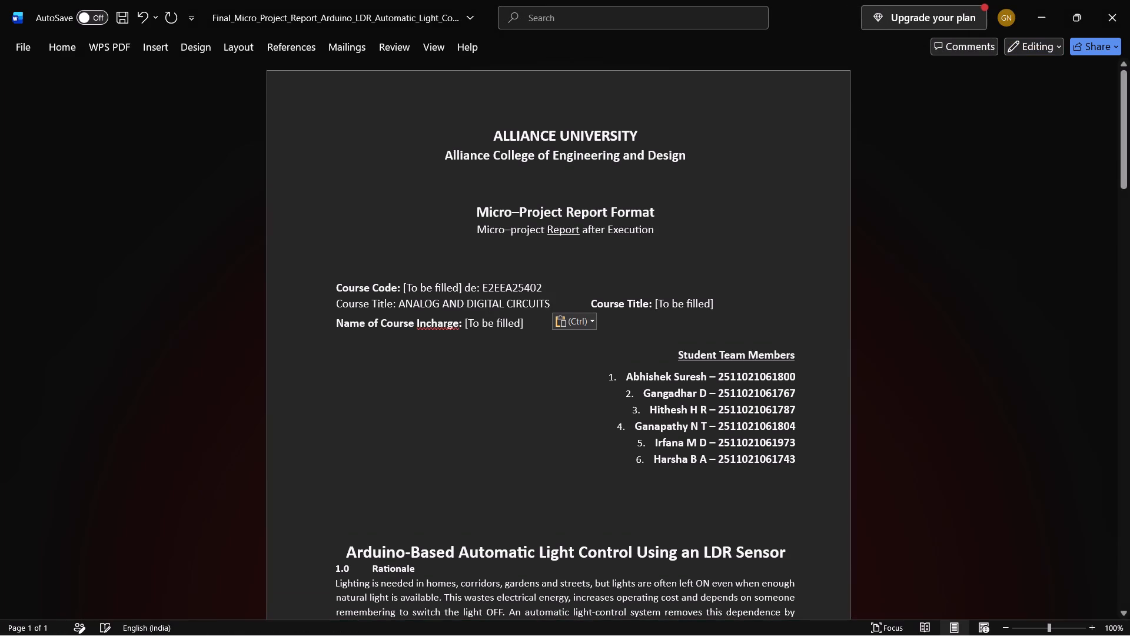
Delete the "[To be filled] de" text before the pasted course code and the duplicate, unfilled Course Title entry.
drag(478, 286, 422, 286)
drag(422, 286, 401, 287)
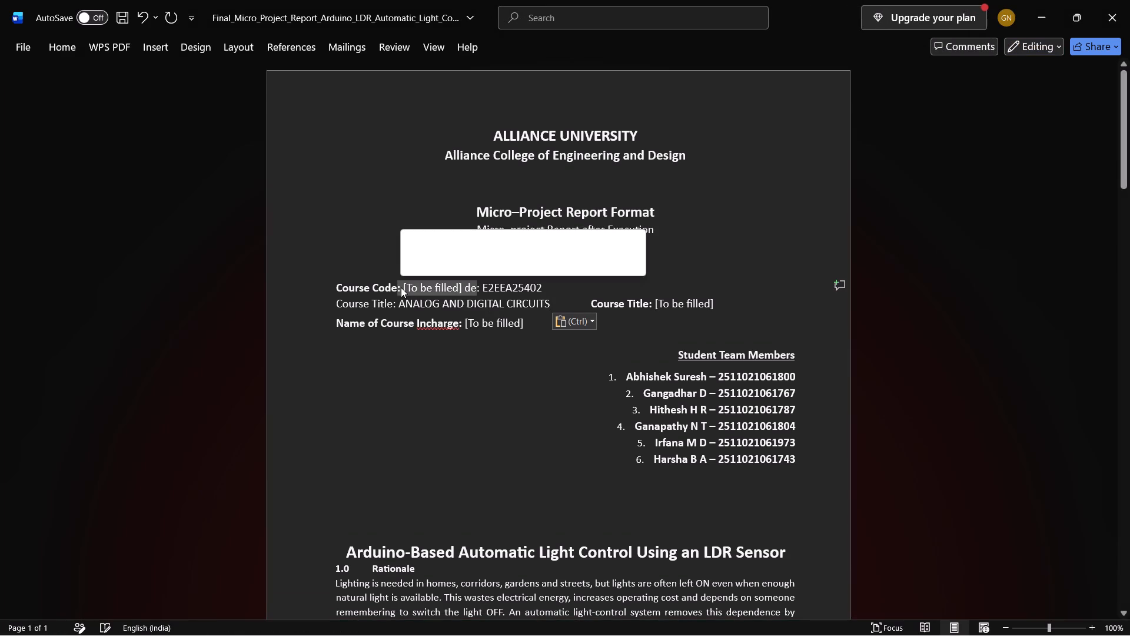
key(BackSpace)
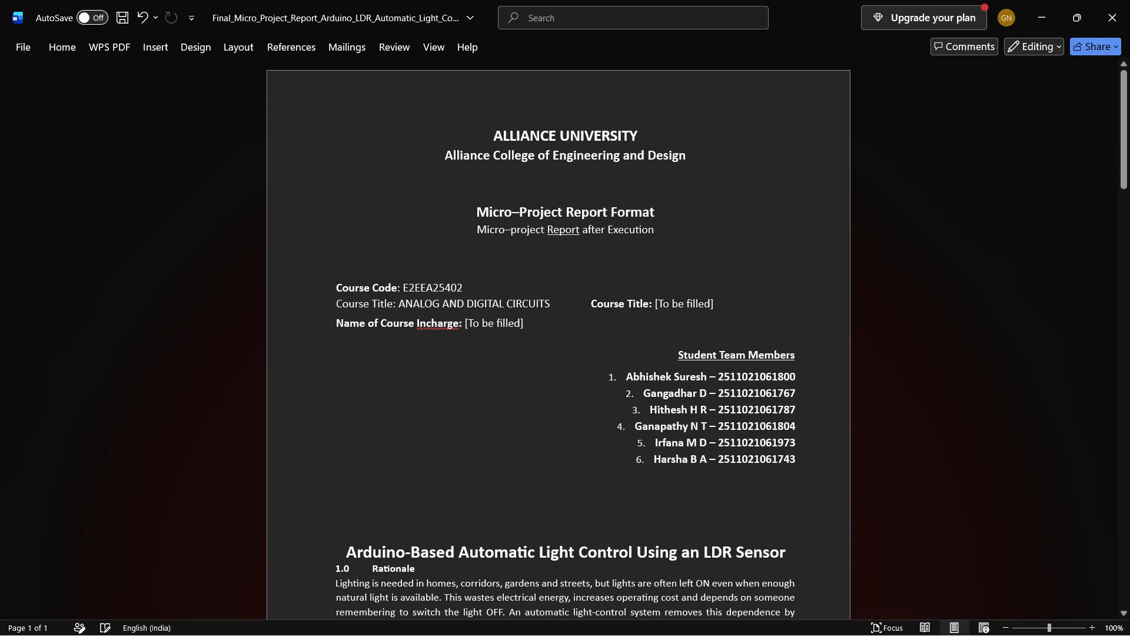
drag(723, 305, 607, 309)
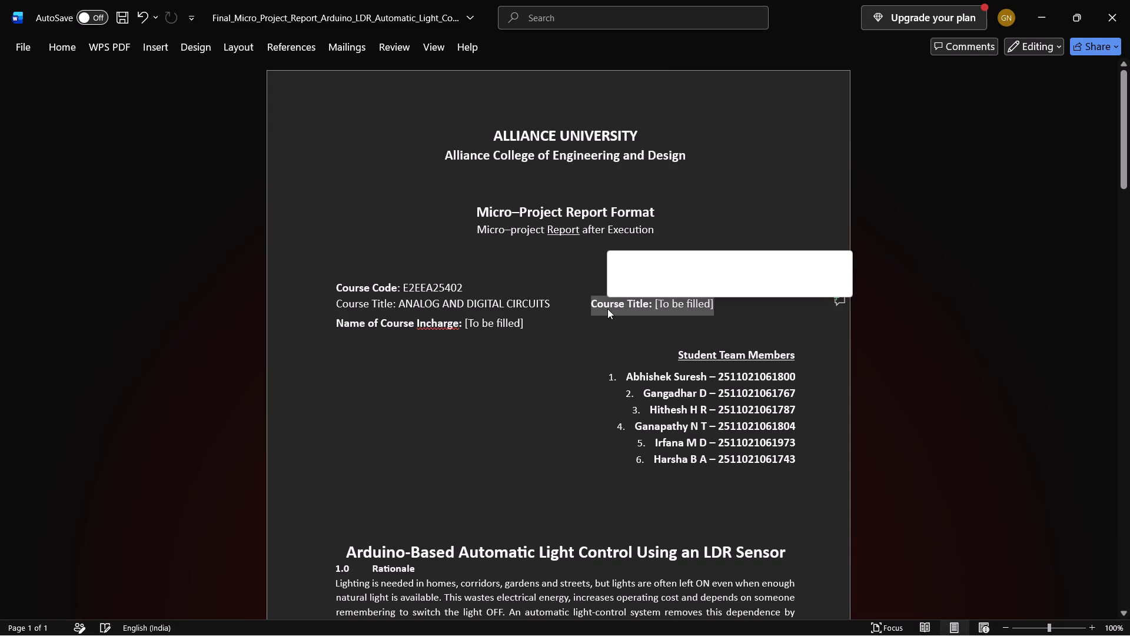
key(BackSpace)
Delete the "[To be filled]" placeholder after Name of Course Incharge in the report.
drag(524, 325, 465, 325)
key(BackSpace)
Switch to the browser, close the syllabus, and look up the course instructors' full names through new messages addressed to each of them.
key(alt+Tab)
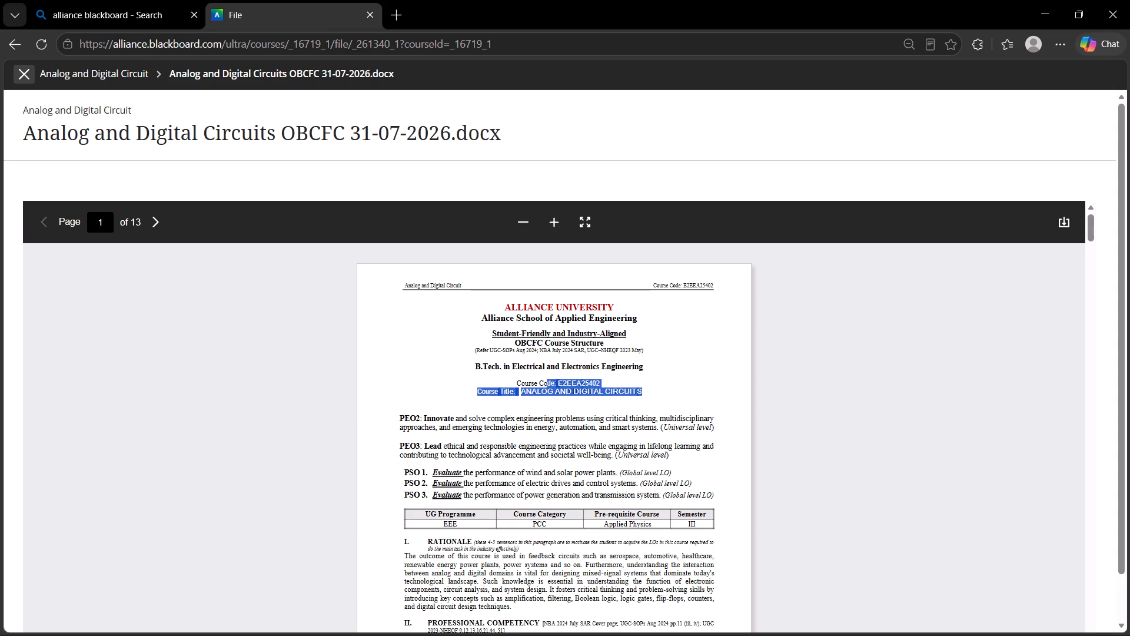
click(26, 71)
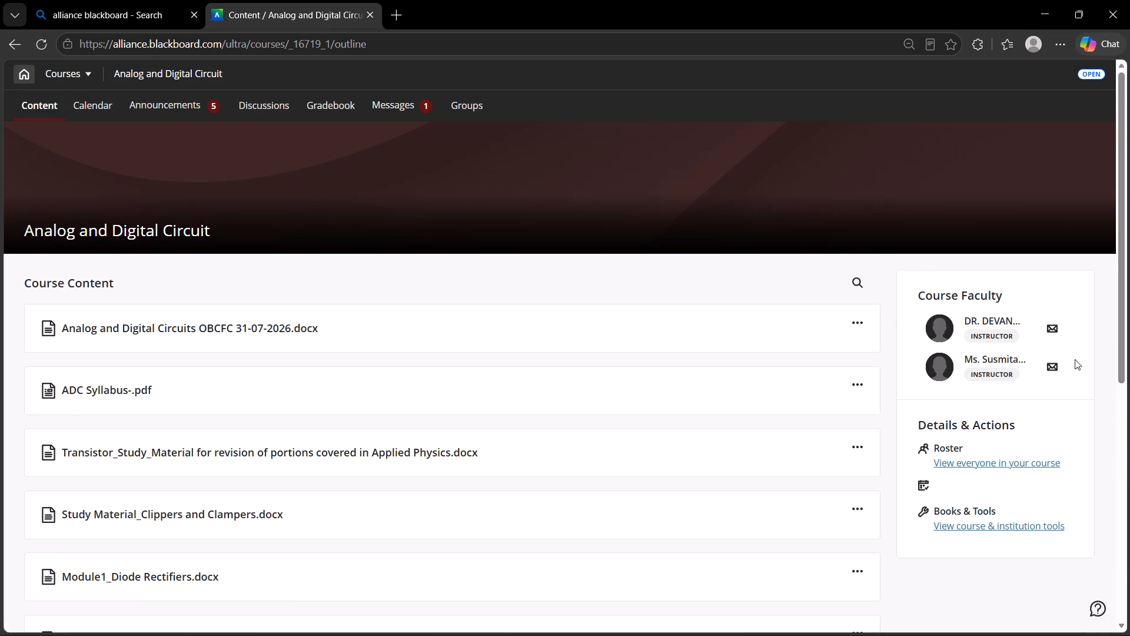
click(1001, 319)
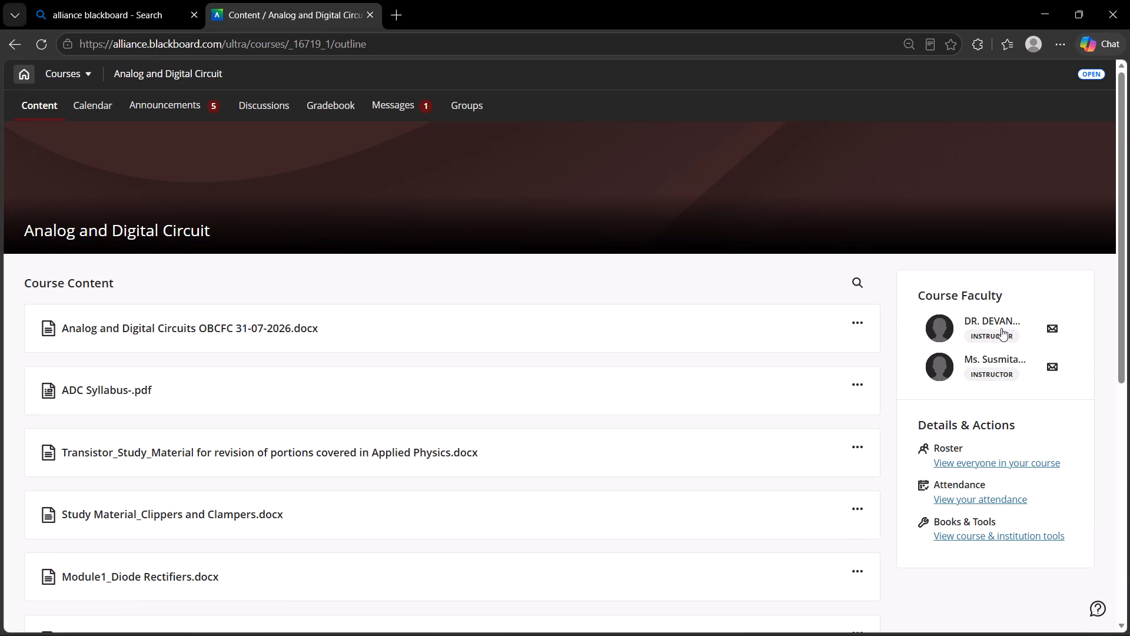
click(1001, 328)
click(1052, 329)
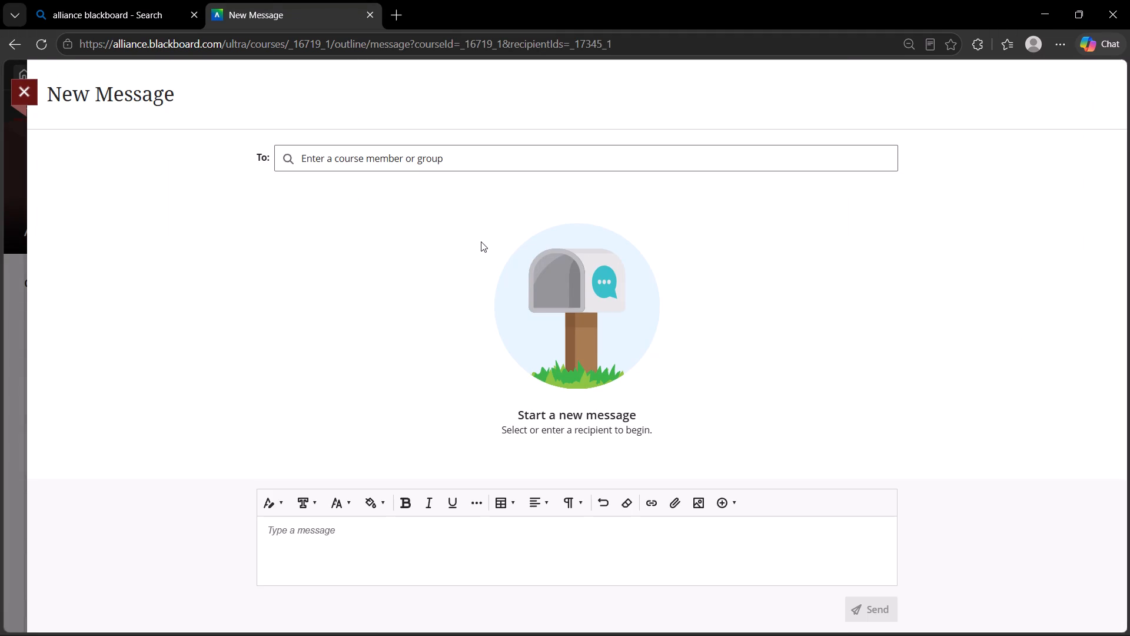
click(29, 87)
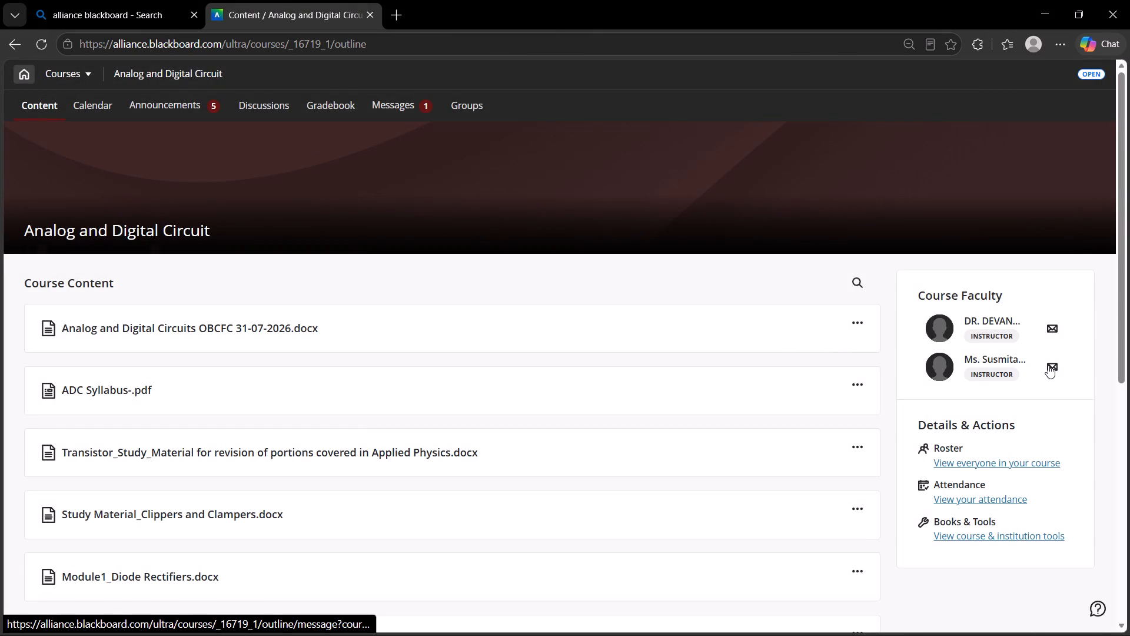
click(1048, 365)
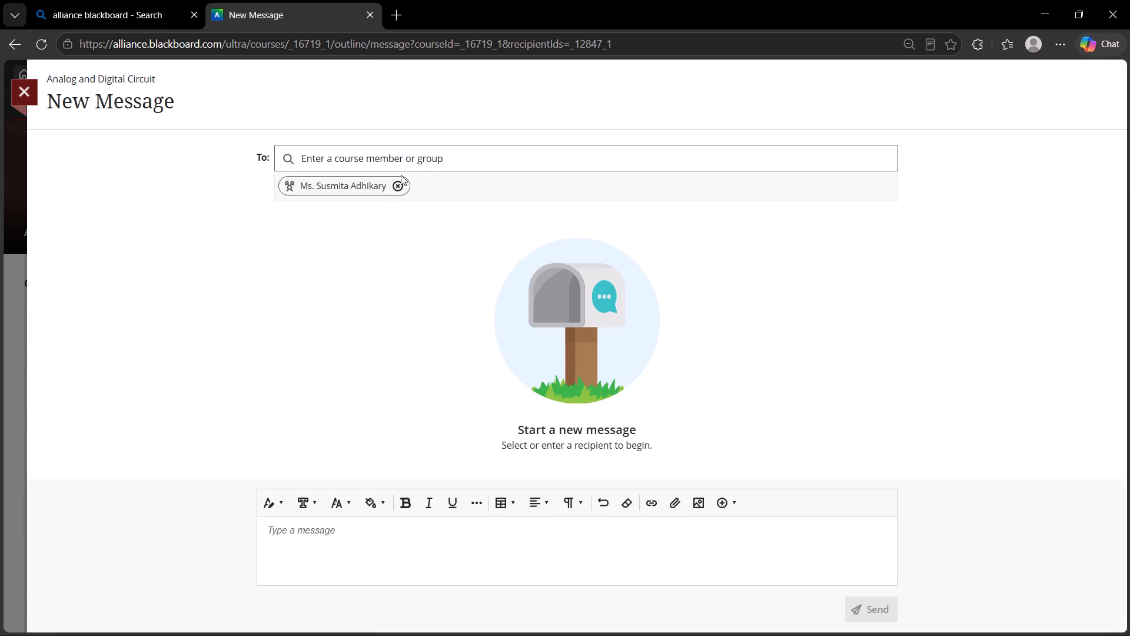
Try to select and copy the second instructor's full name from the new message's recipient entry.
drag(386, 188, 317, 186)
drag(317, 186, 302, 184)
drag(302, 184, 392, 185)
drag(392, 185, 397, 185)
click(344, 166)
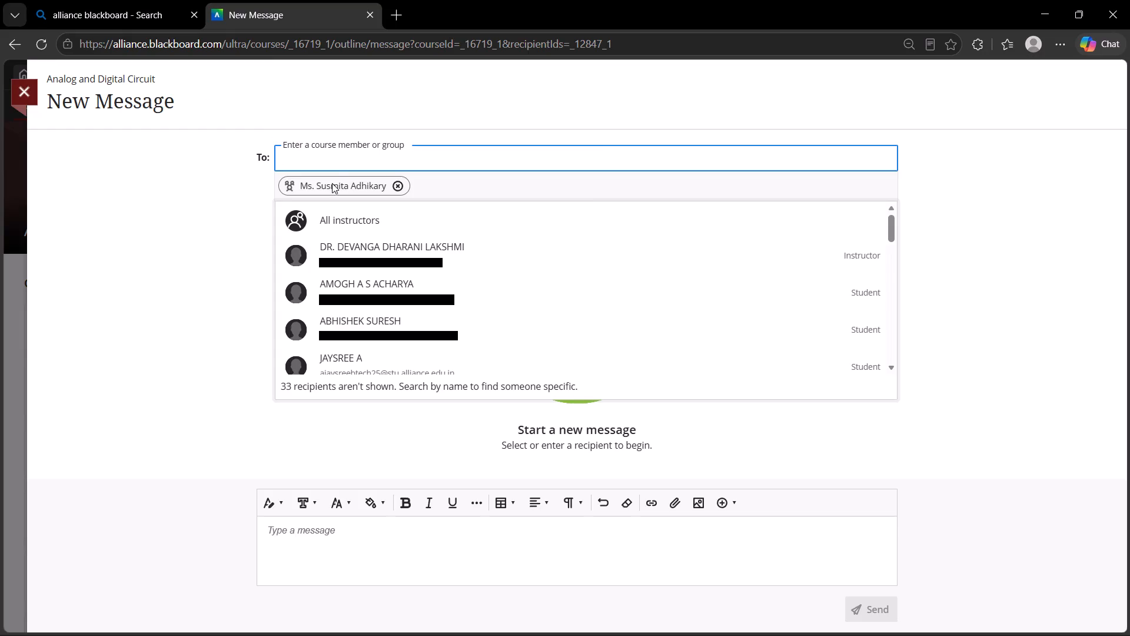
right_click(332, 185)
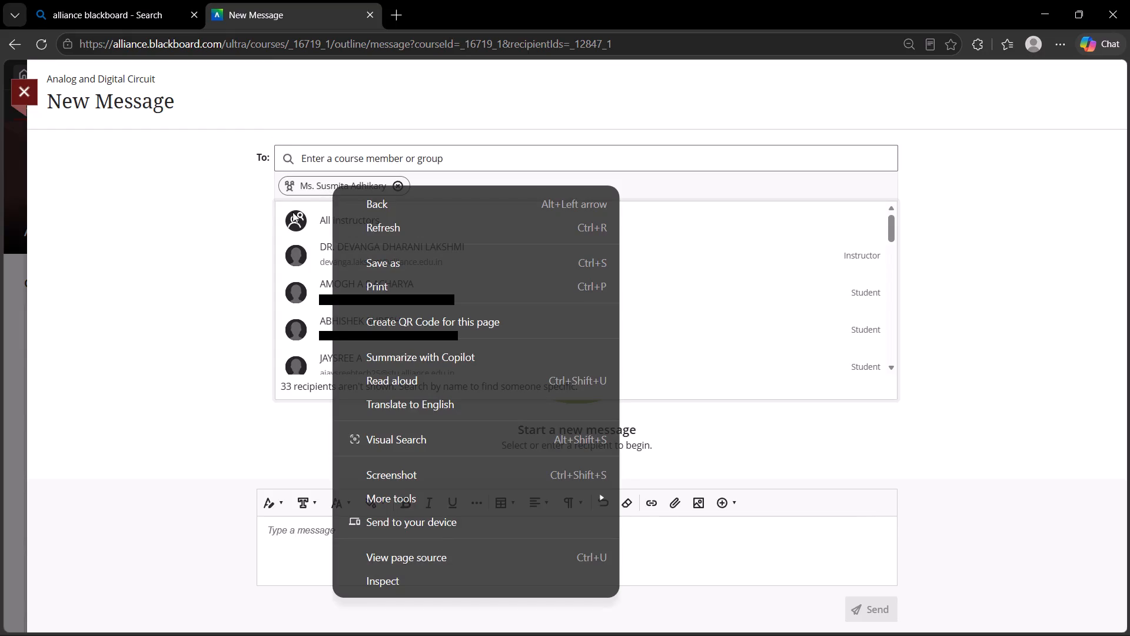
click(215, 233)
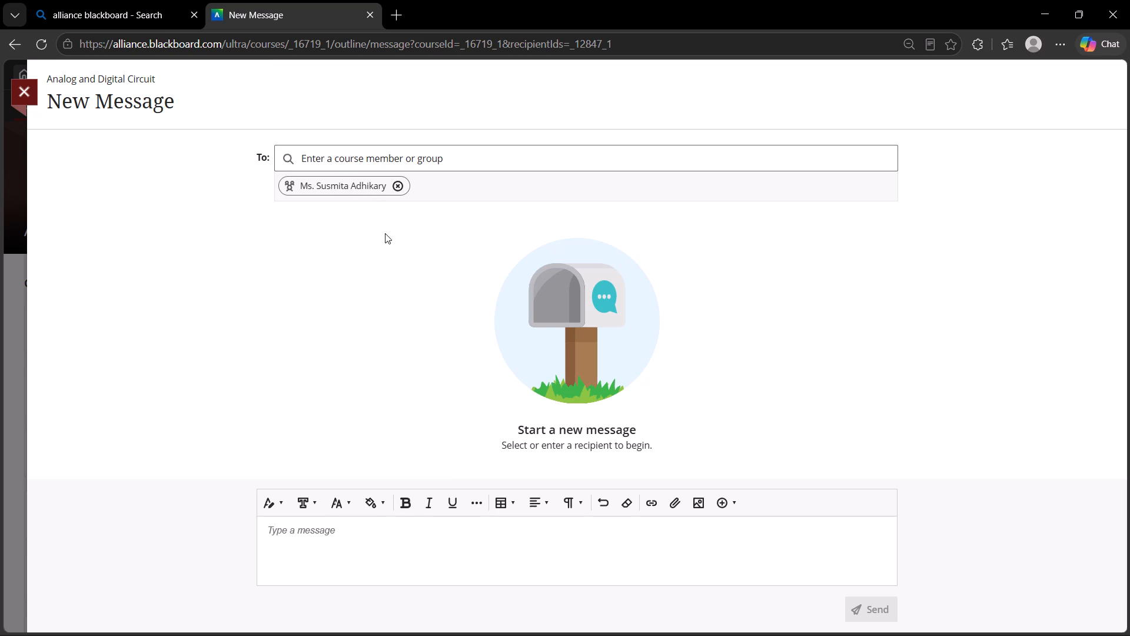
Switch to the Word report and enter "Prof" followed by the second instructor's name after Name of Course Incharge, rechecking the spelling in the browser.
key(alt+Tab)
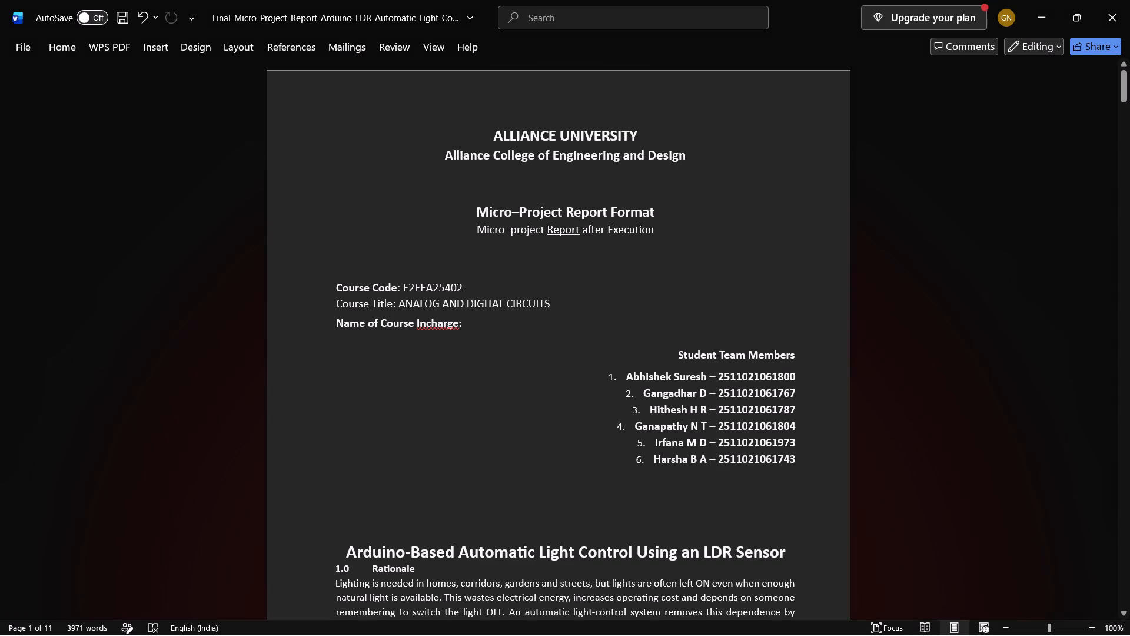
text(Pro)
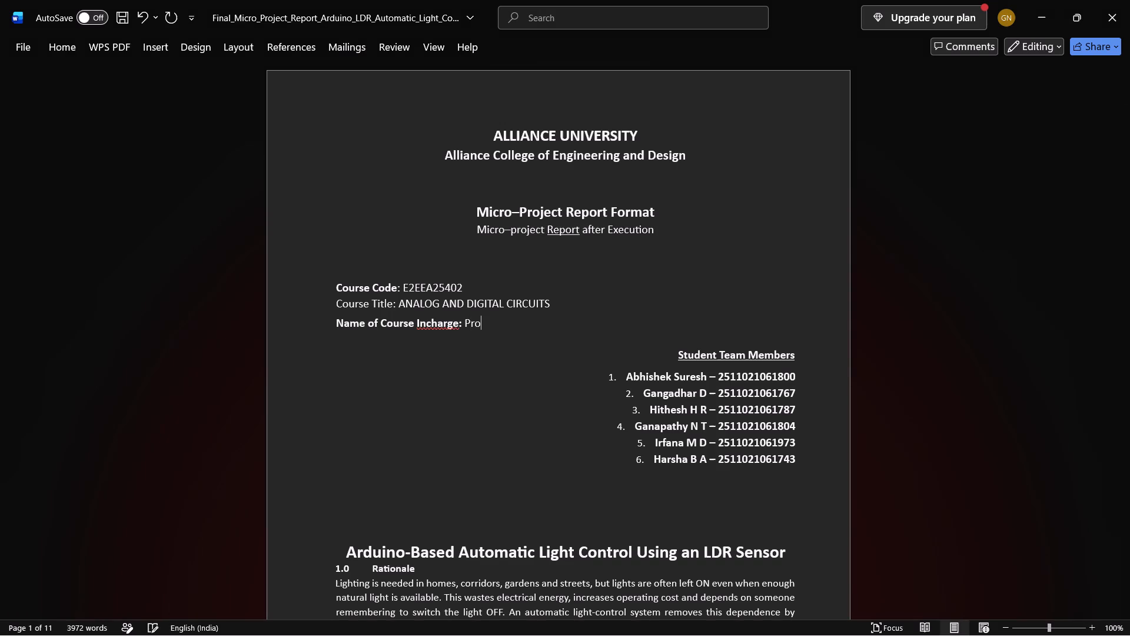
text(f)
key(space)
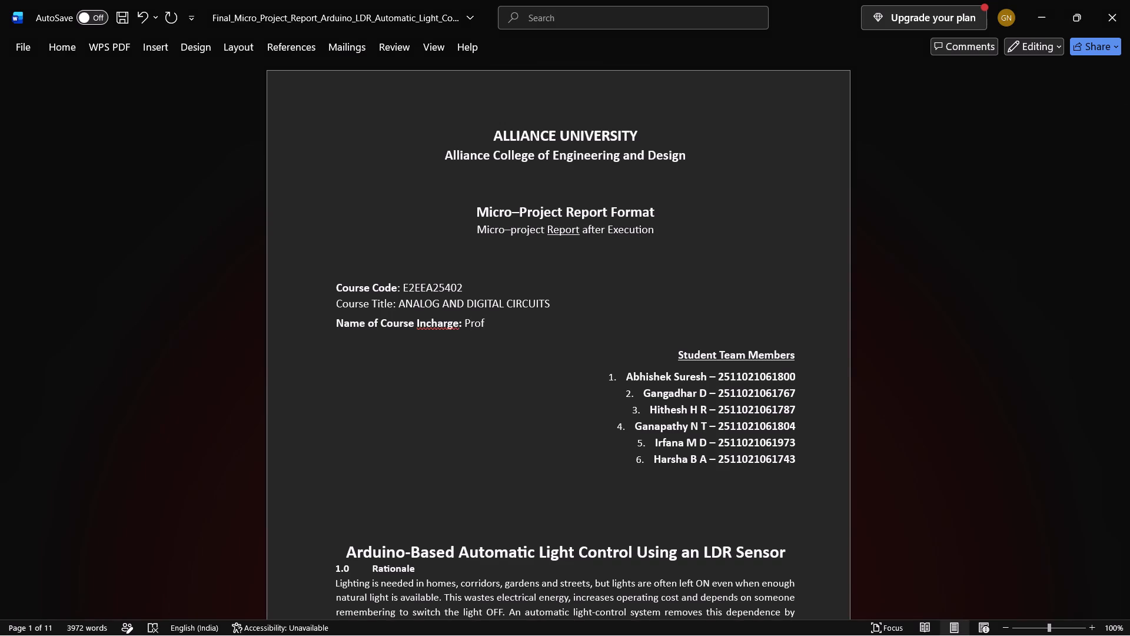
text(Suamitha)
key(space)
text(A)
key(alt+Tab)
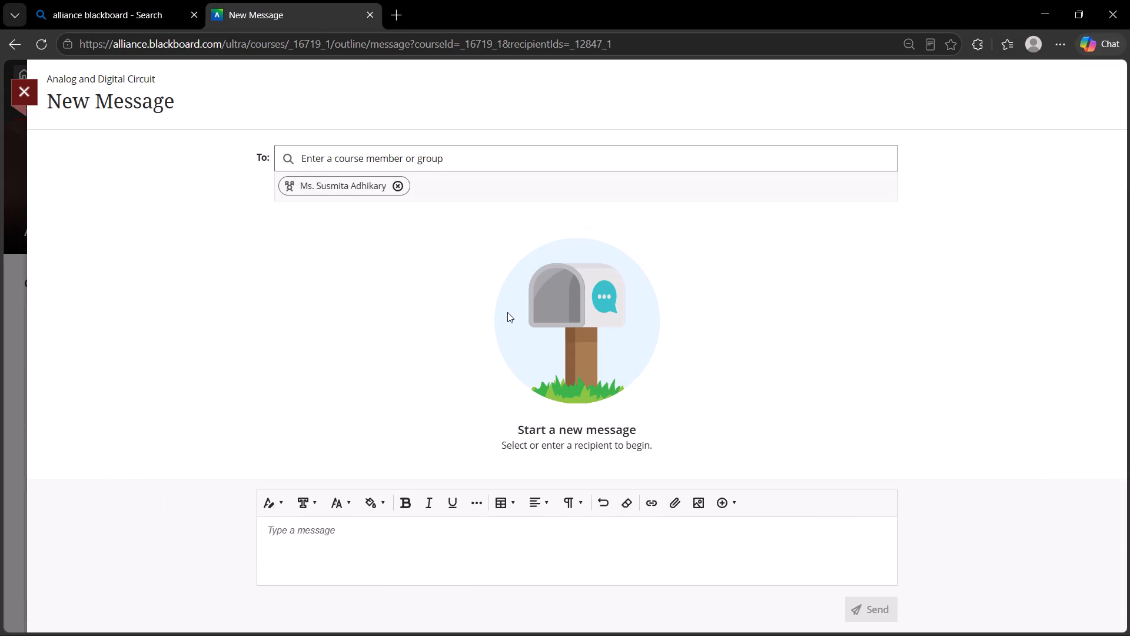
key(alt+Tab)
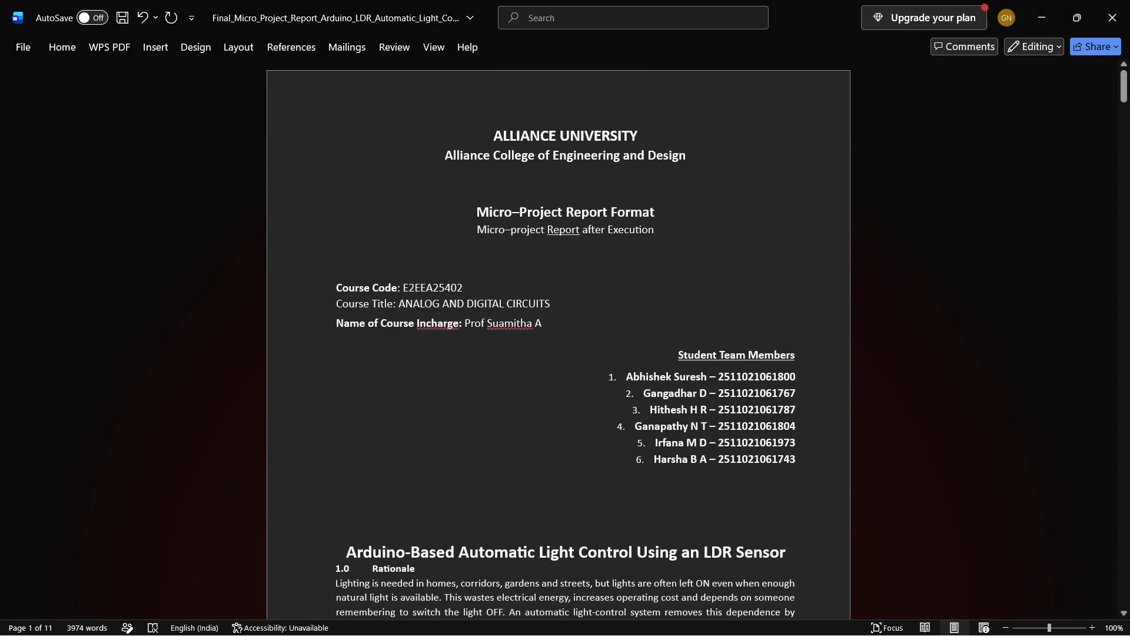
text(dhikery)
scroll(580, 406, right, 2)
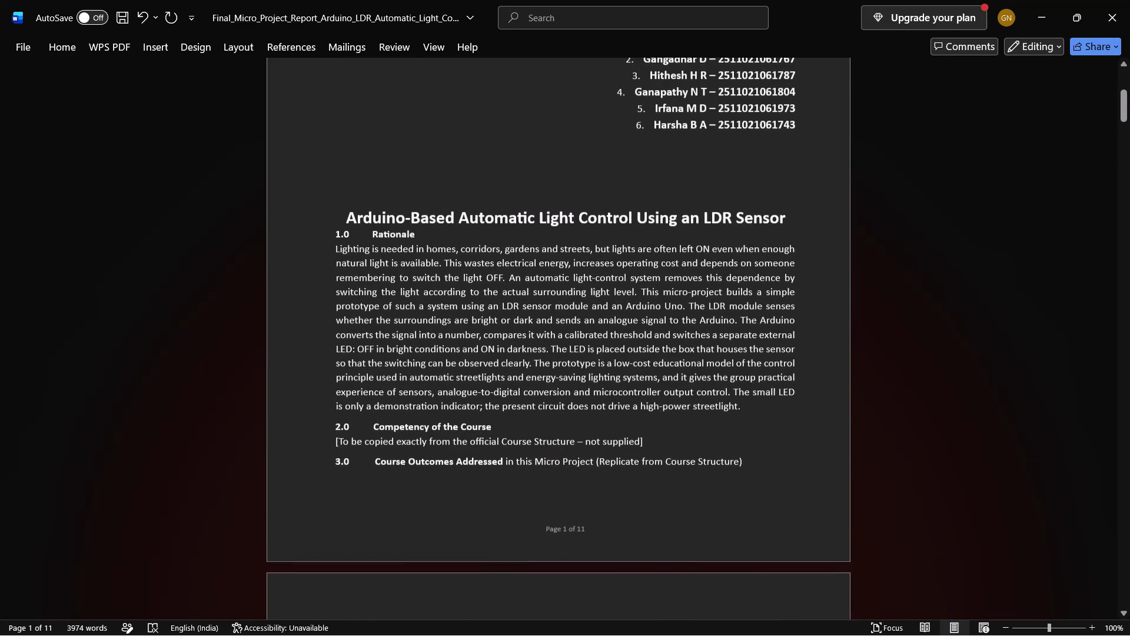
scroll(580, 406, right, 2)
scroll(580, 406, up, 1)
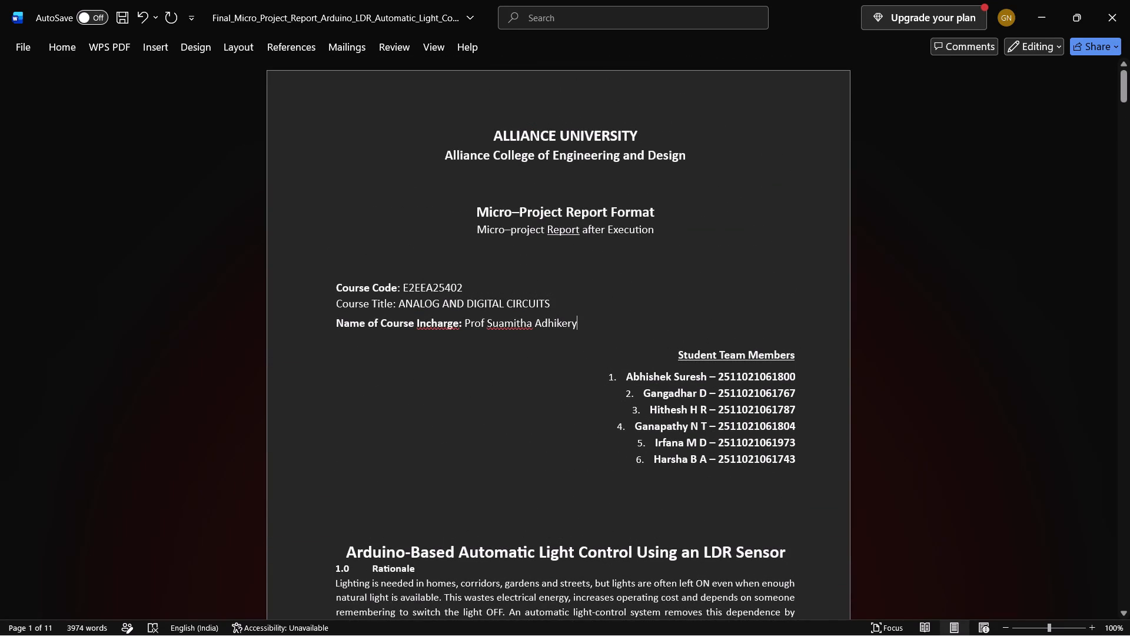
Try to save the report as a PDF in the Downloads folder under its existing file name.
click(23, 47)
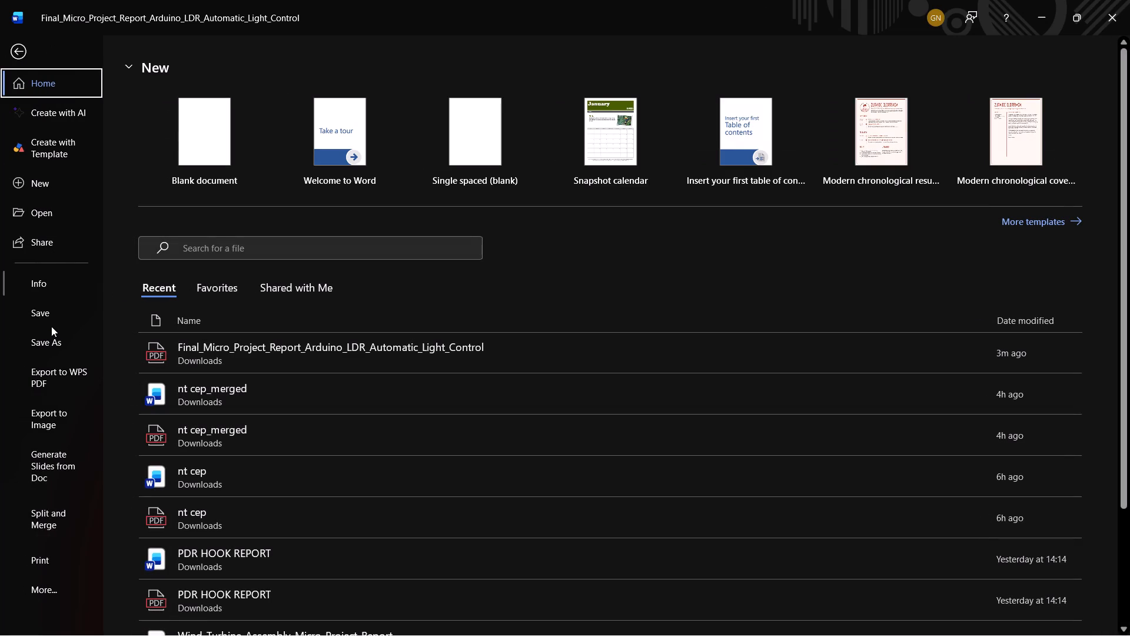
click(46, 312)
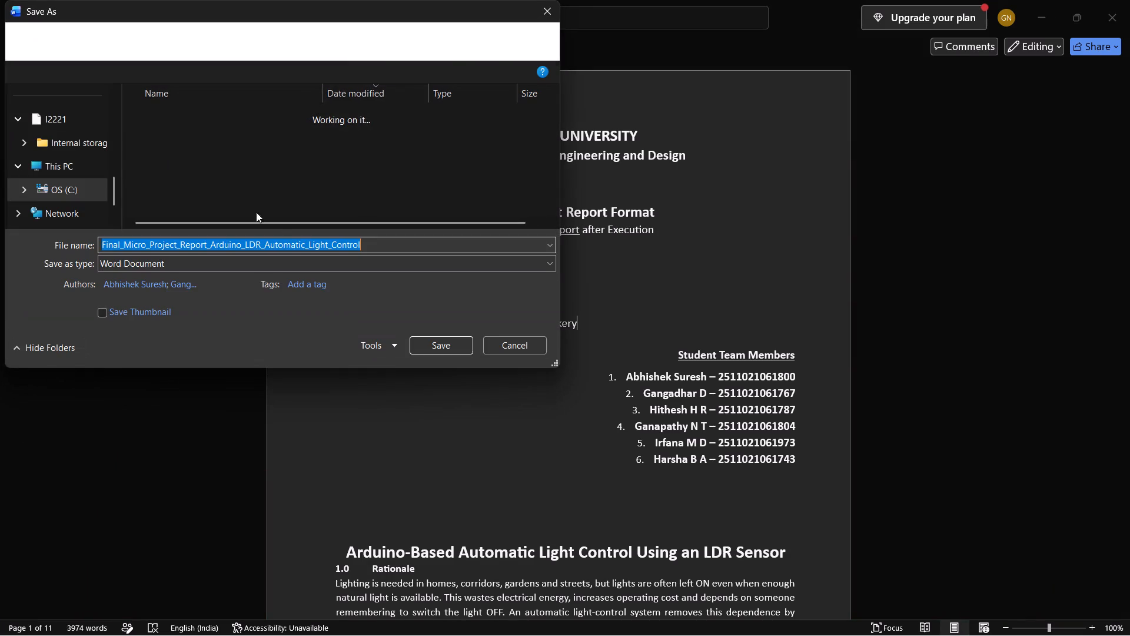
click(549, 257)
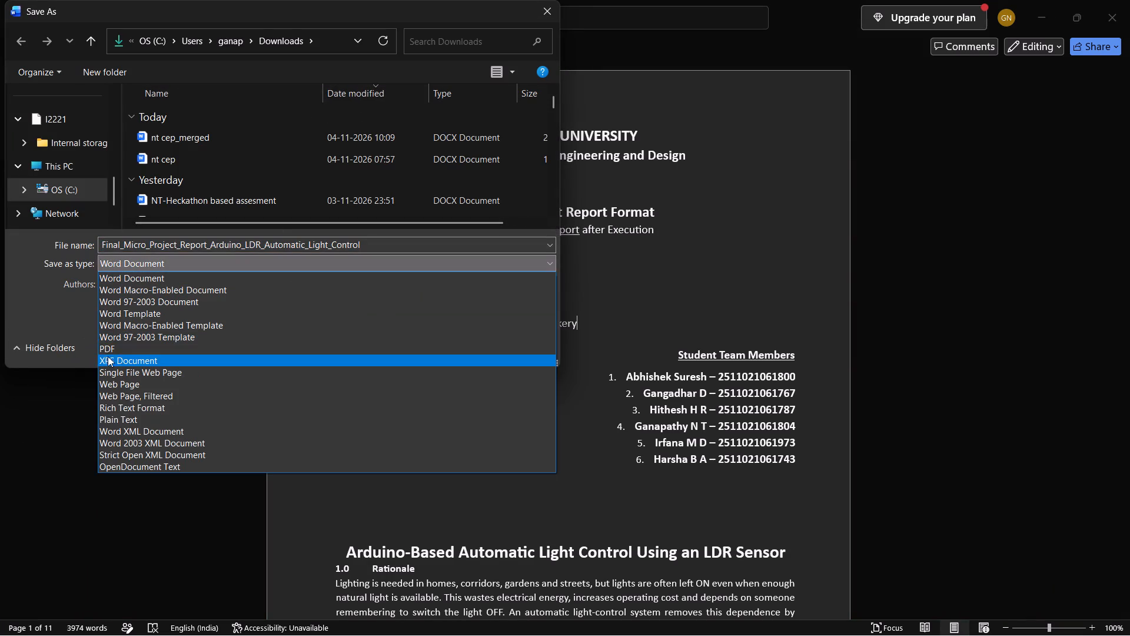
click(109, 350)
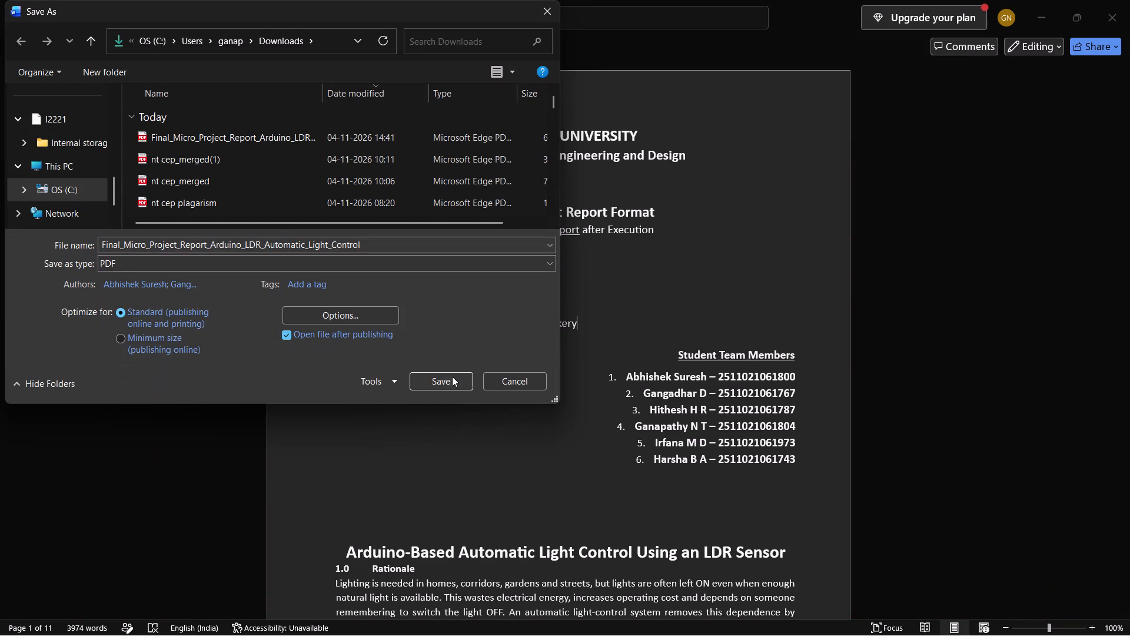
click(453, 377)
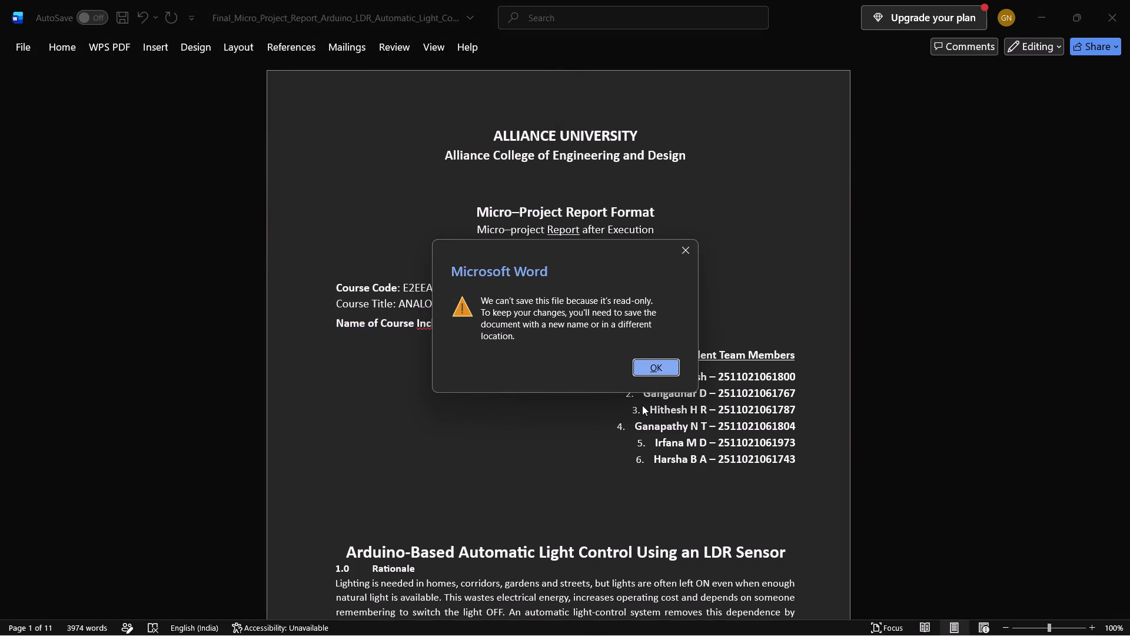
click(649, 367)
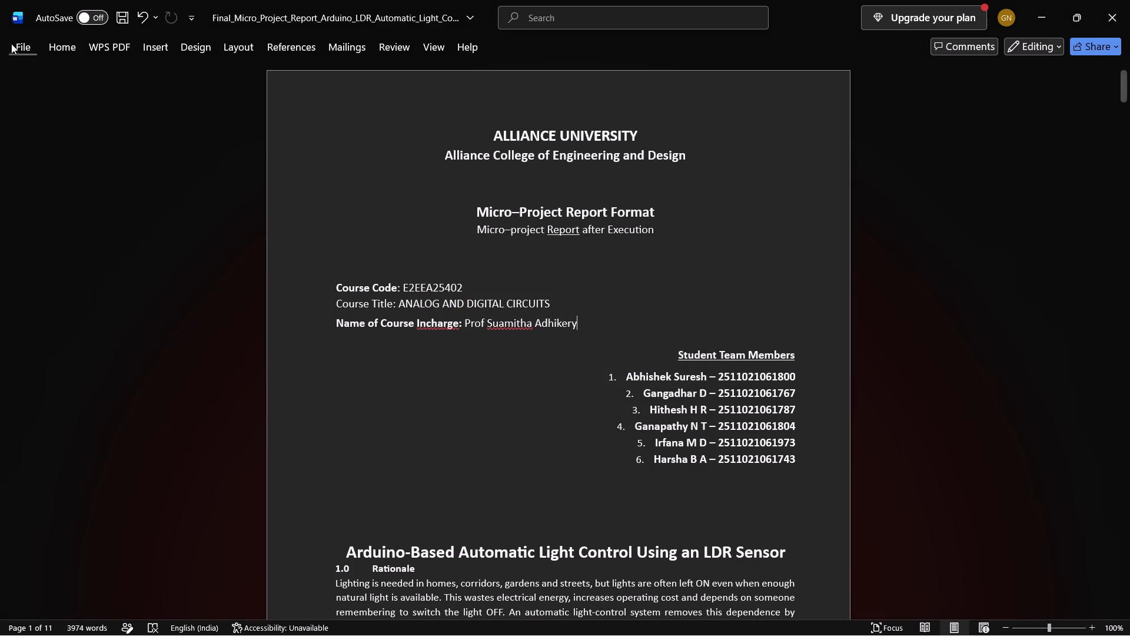
Start saving the report again in the Downloads folder, shortening the file name to Final_Micro_Project_Report_Arduino_.
click(15, 41)
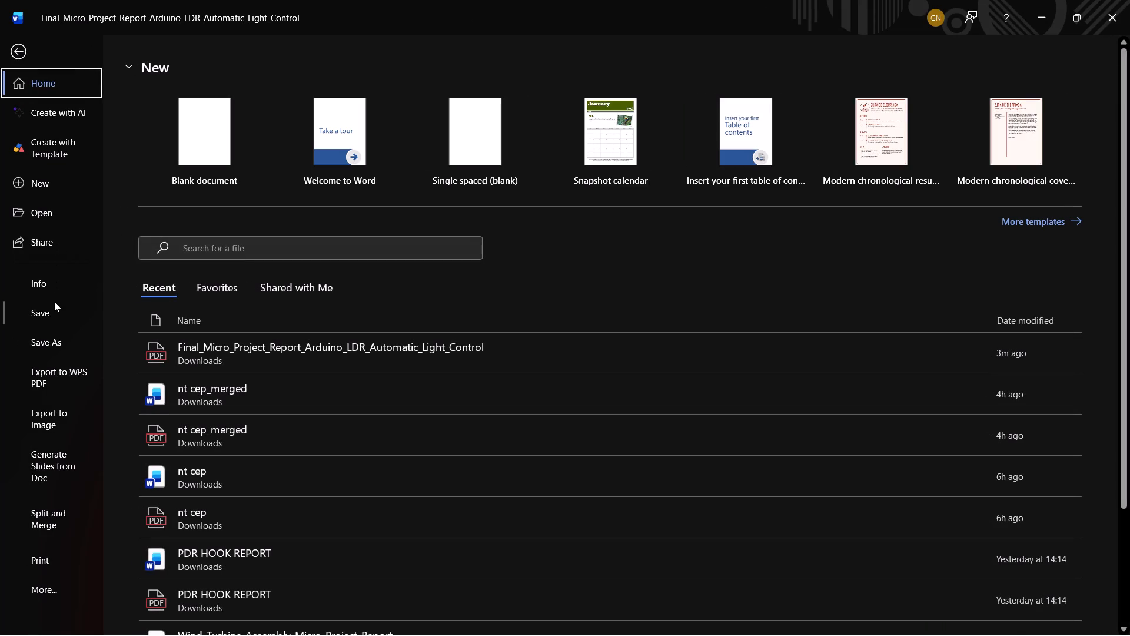
click(53, 312)
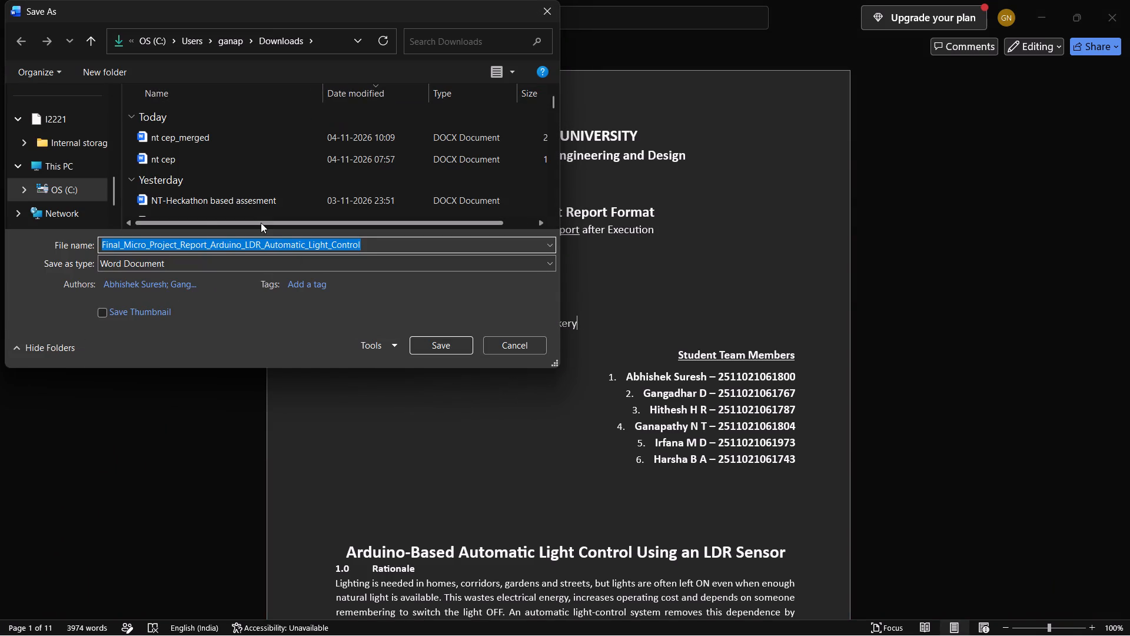
scroll(91, 153, up, 2)
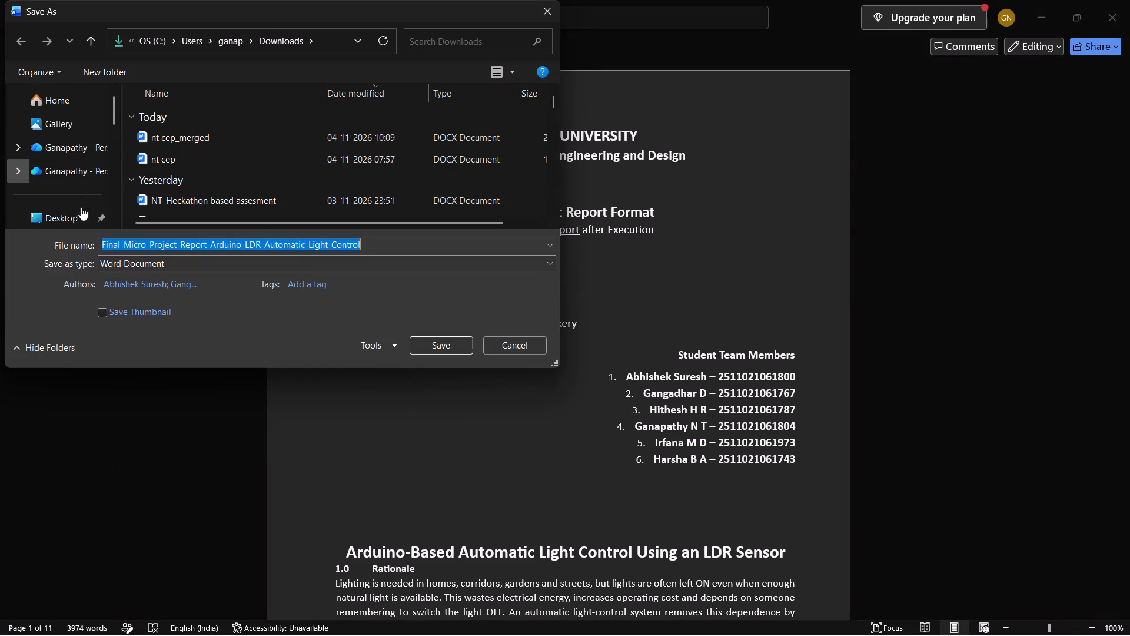
scroll(81, 208, down, 1)
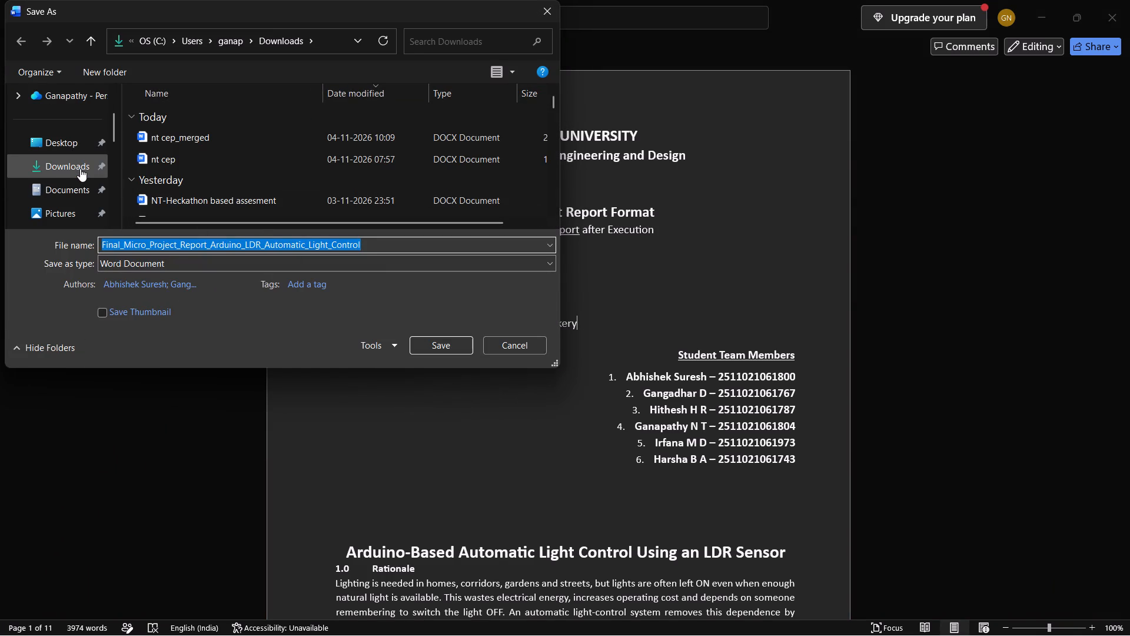
double_click(80, 168)
drag(370, 241, 220, 234)
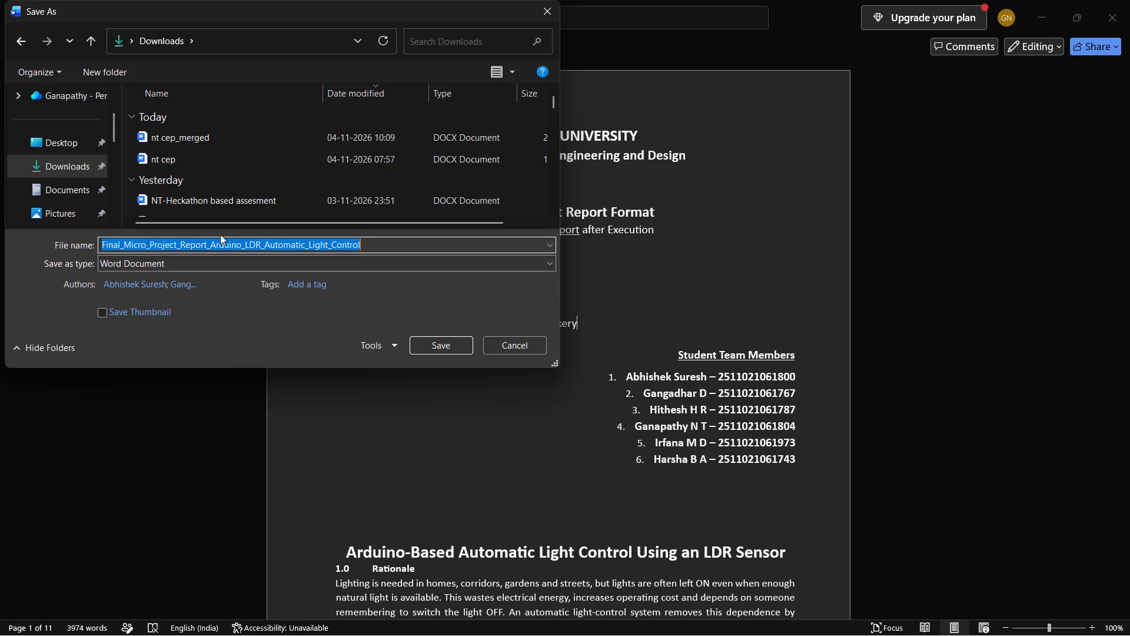
drag(220, 234, 152, 235)
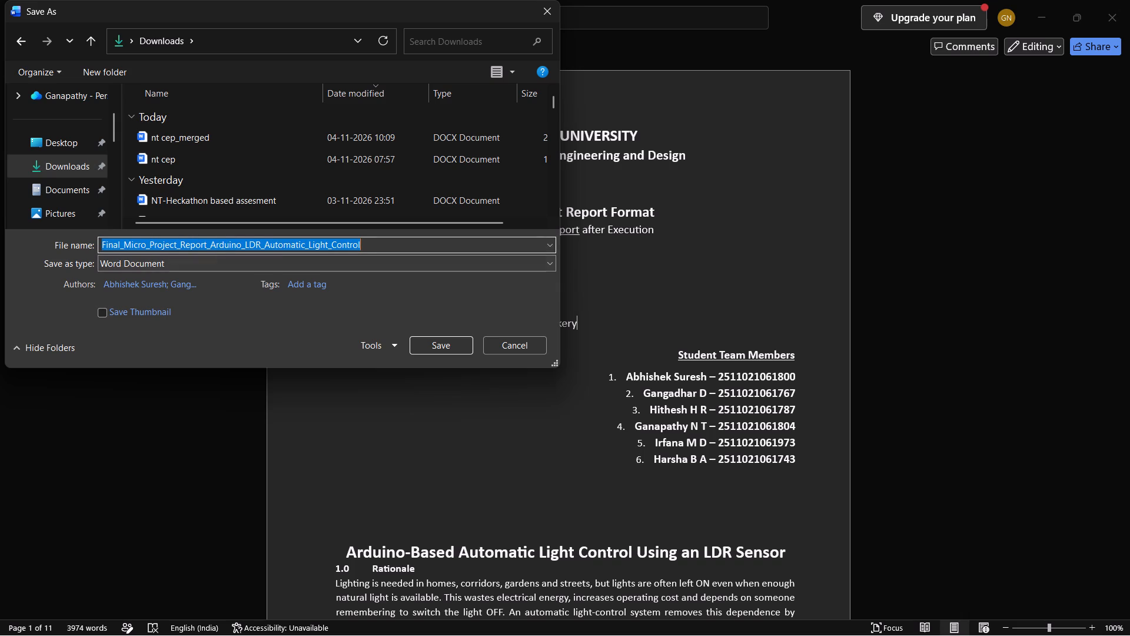
click(227, 243)
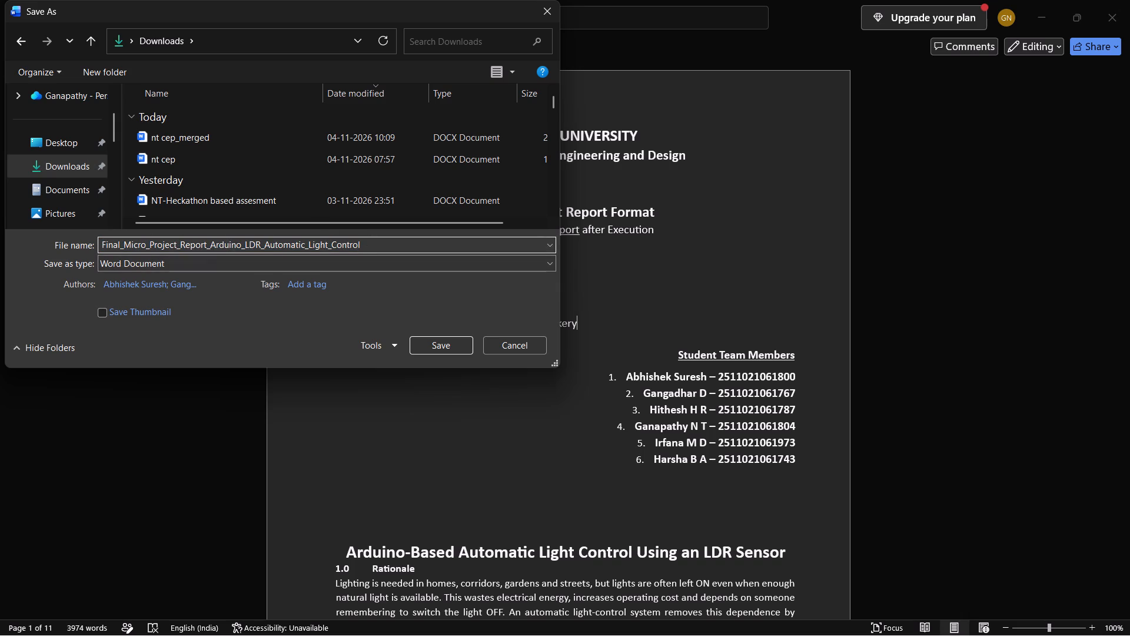
drag(375, 243, 246, 248)
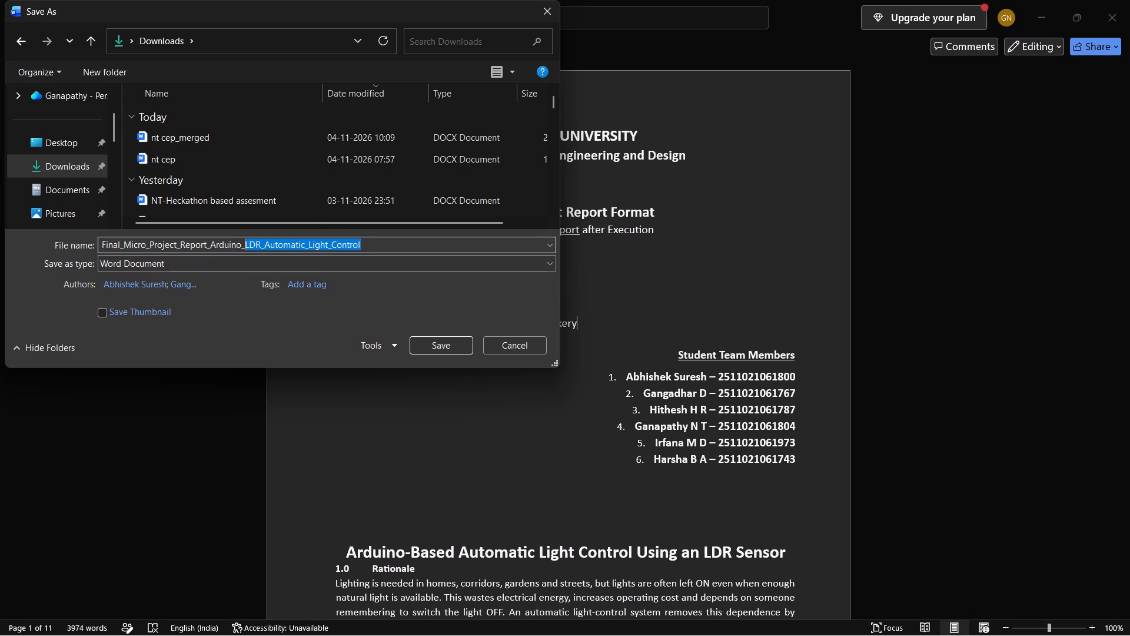
key(BackSpace)
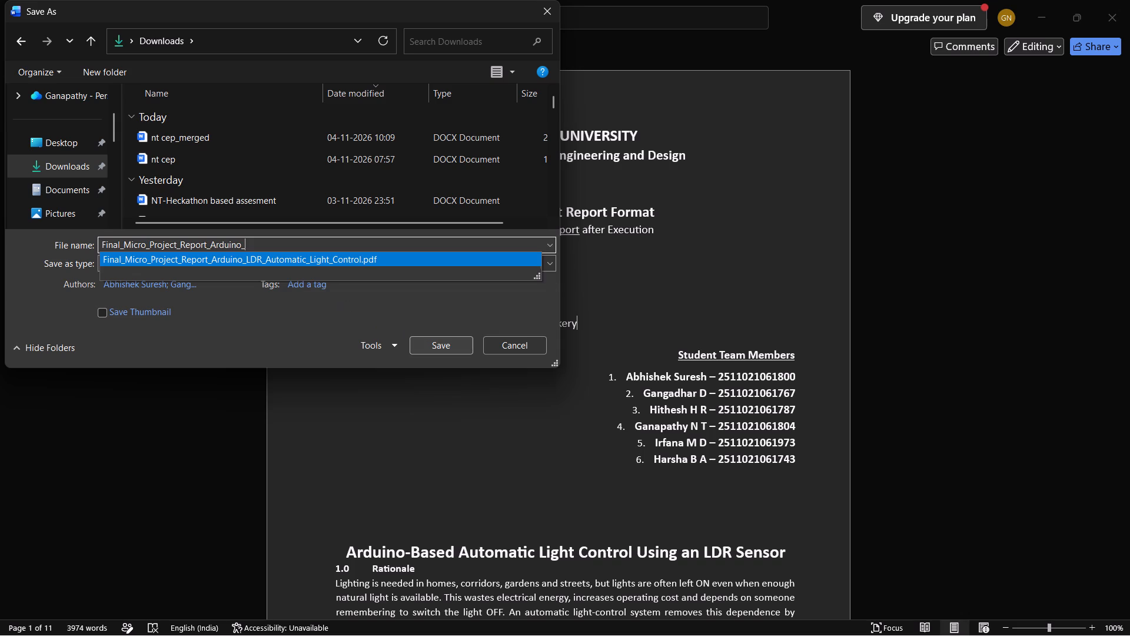
click(297, 314)
Save the renamed report as a PDF of all pages with the default publishing options, and open it just once in Microsoft Edge.
click(496, 264)
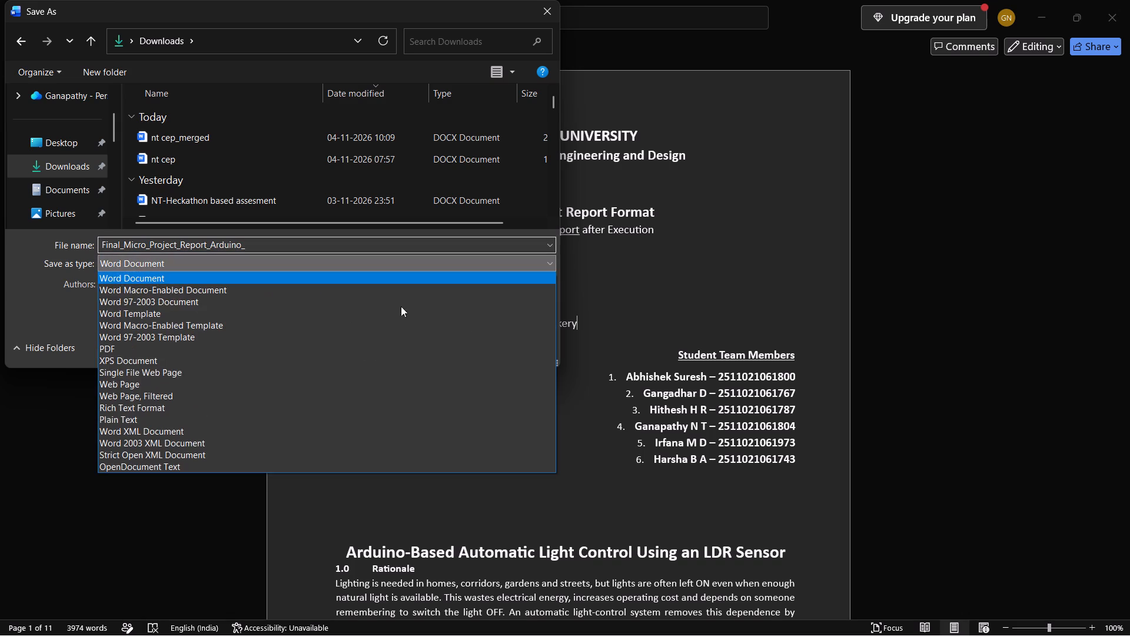
click(178, 352)
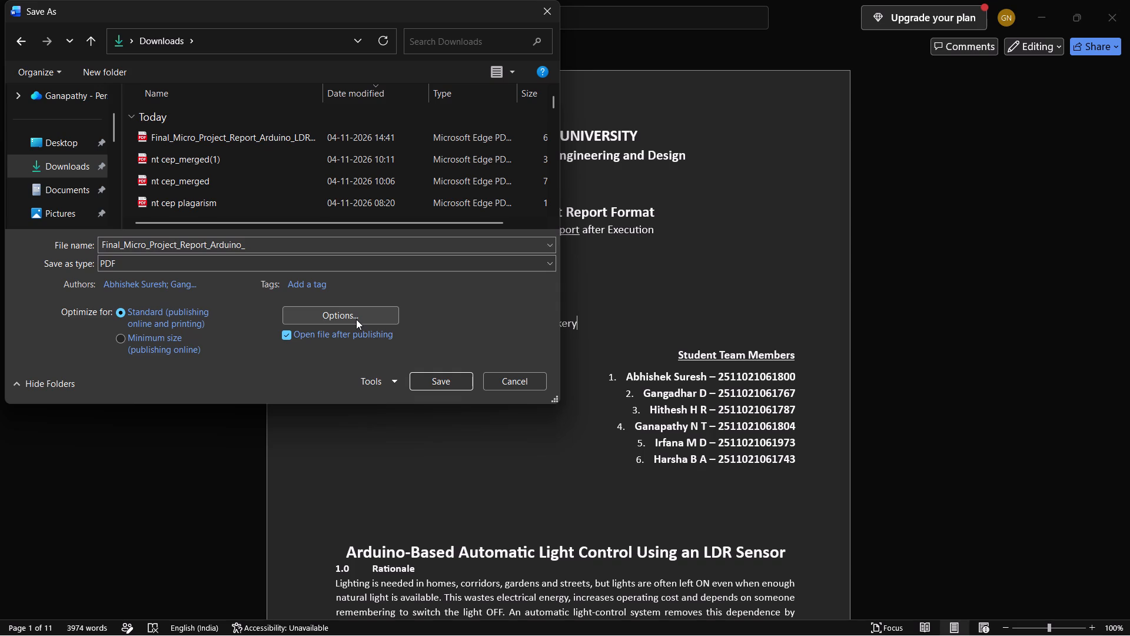
click(356, 319)
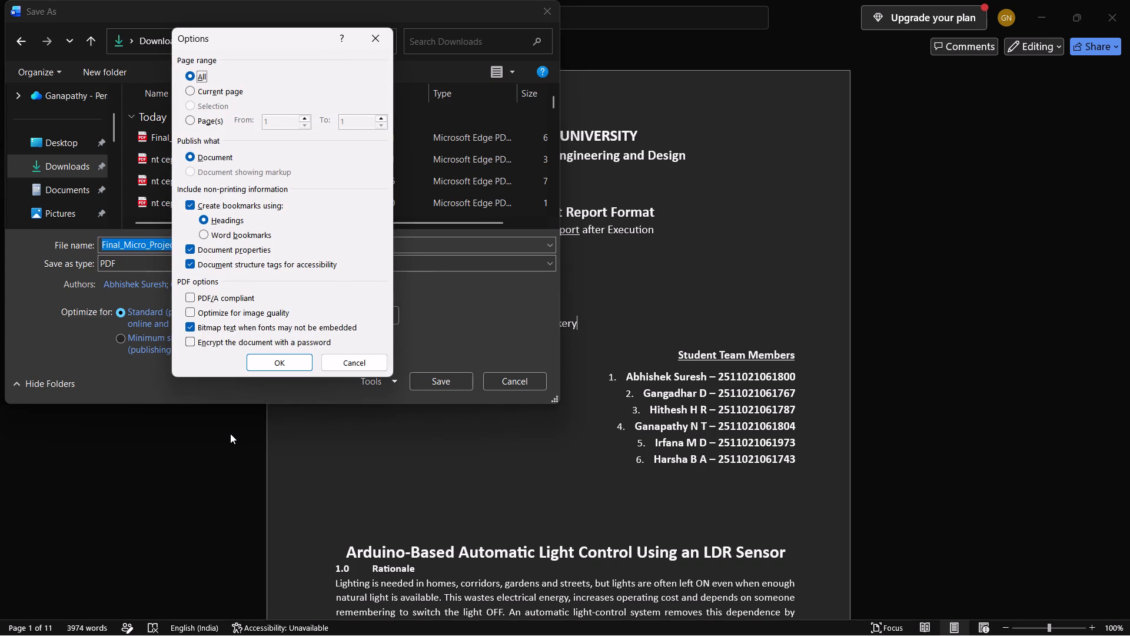
click(230, 433)
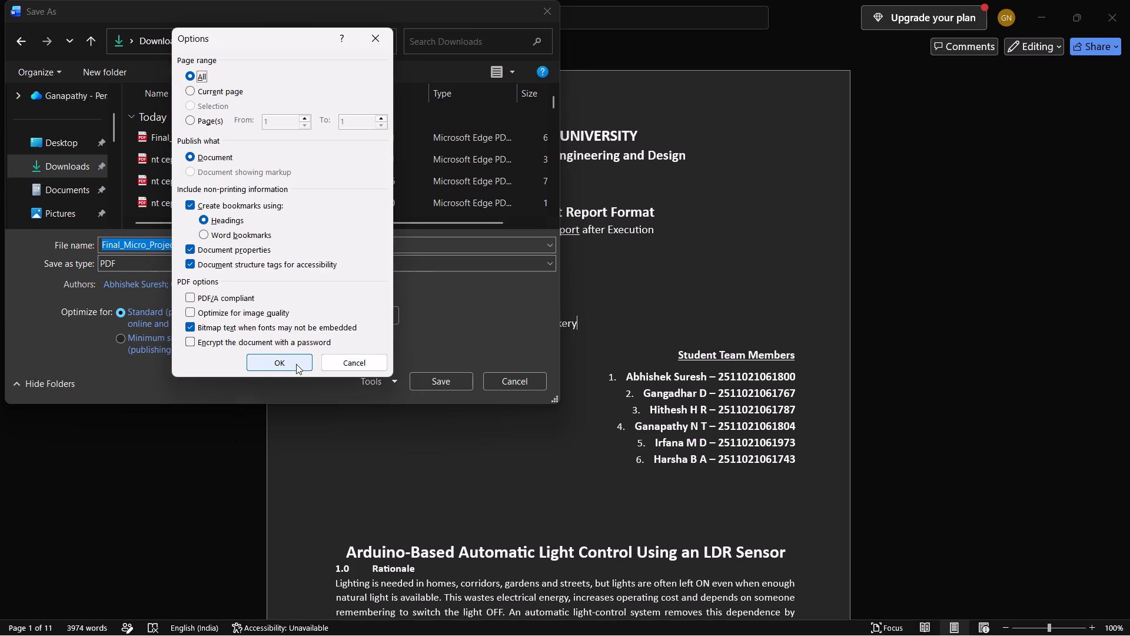
click(296, 364)
click(446, 383)
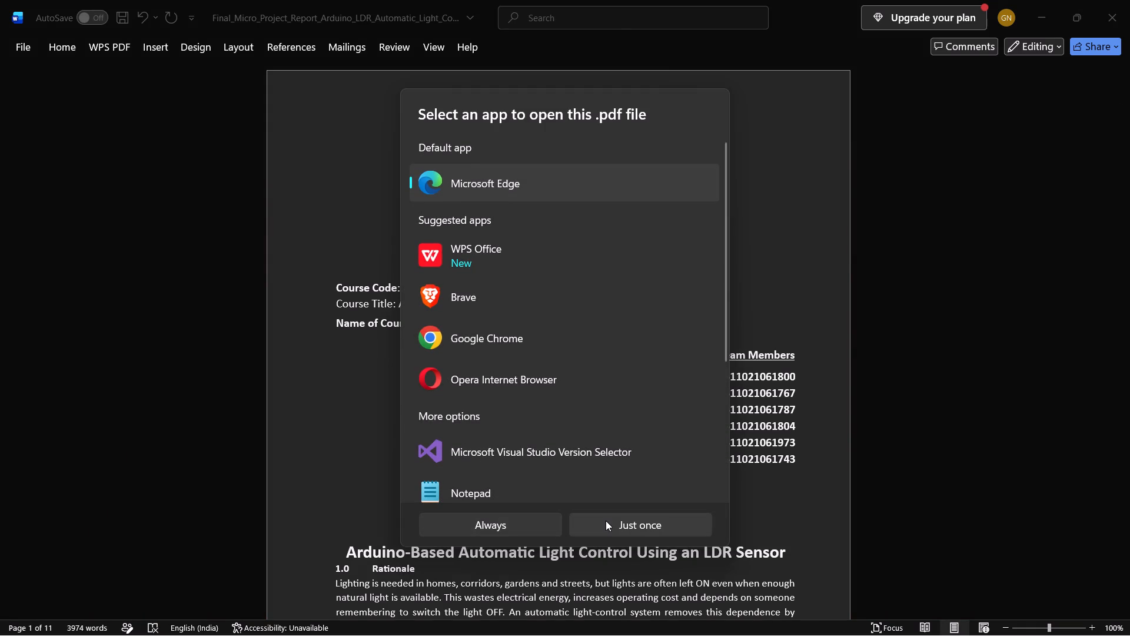
click(606, 521)
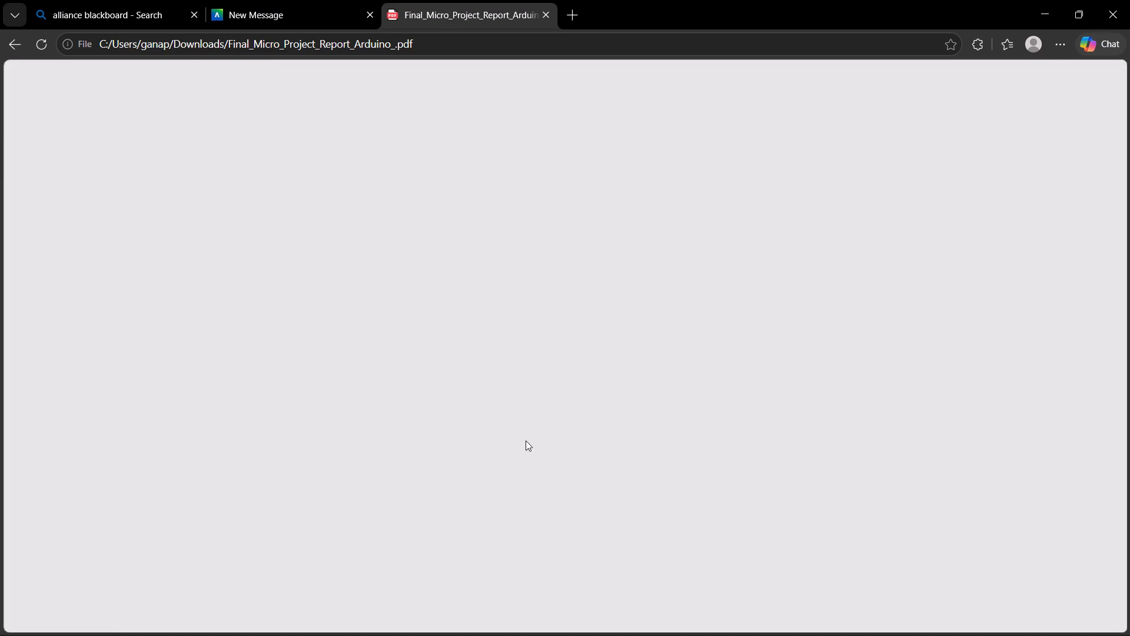
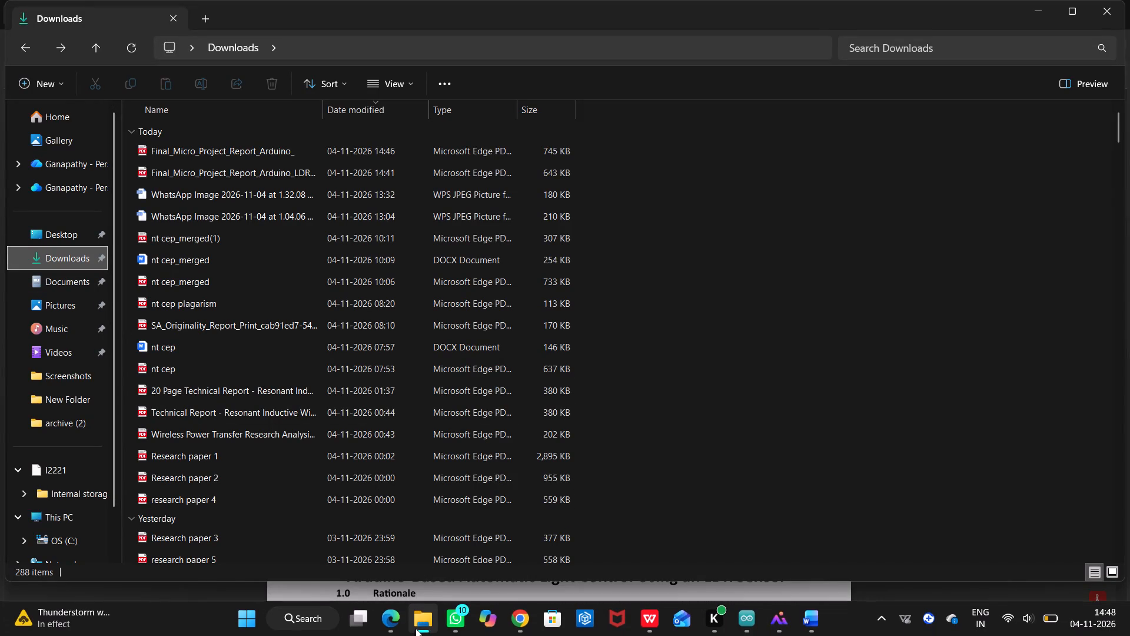
In Word, search Downloads for NT, open NT ORIGINAL PROPOSAL as a read-only copy, and enable editing.
click(806, 621)
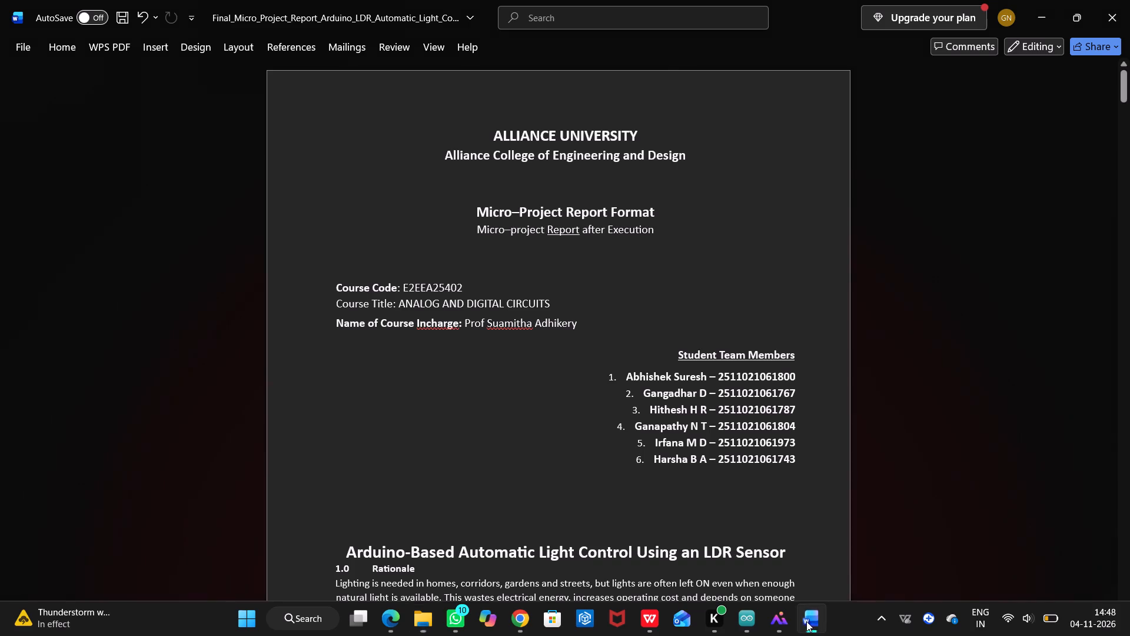
click(24, 40)
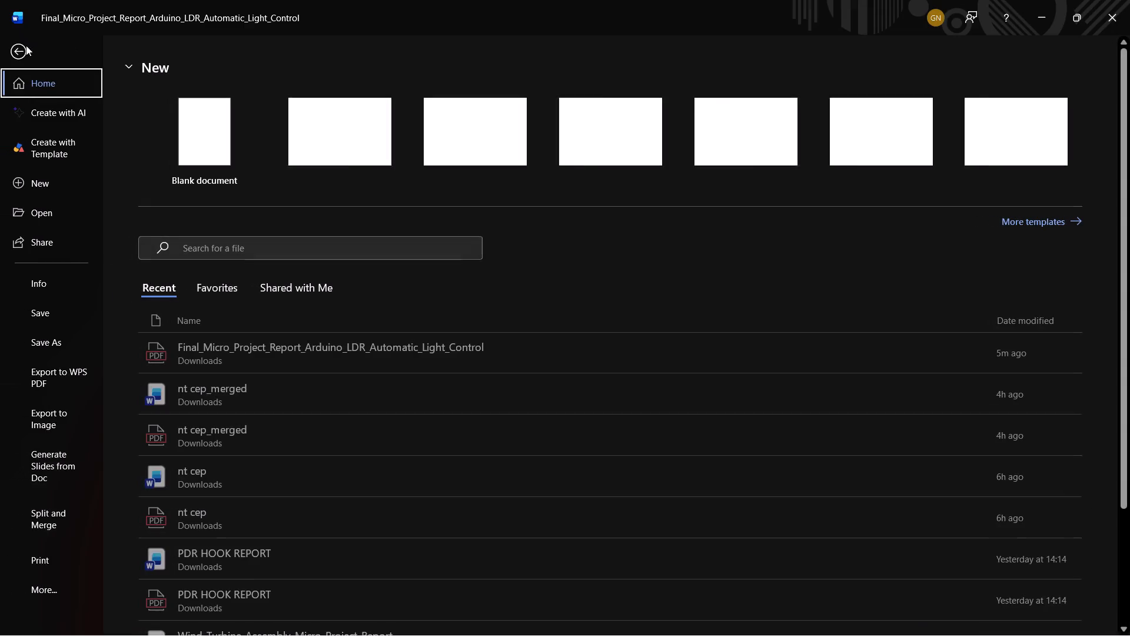
click(39, 212)
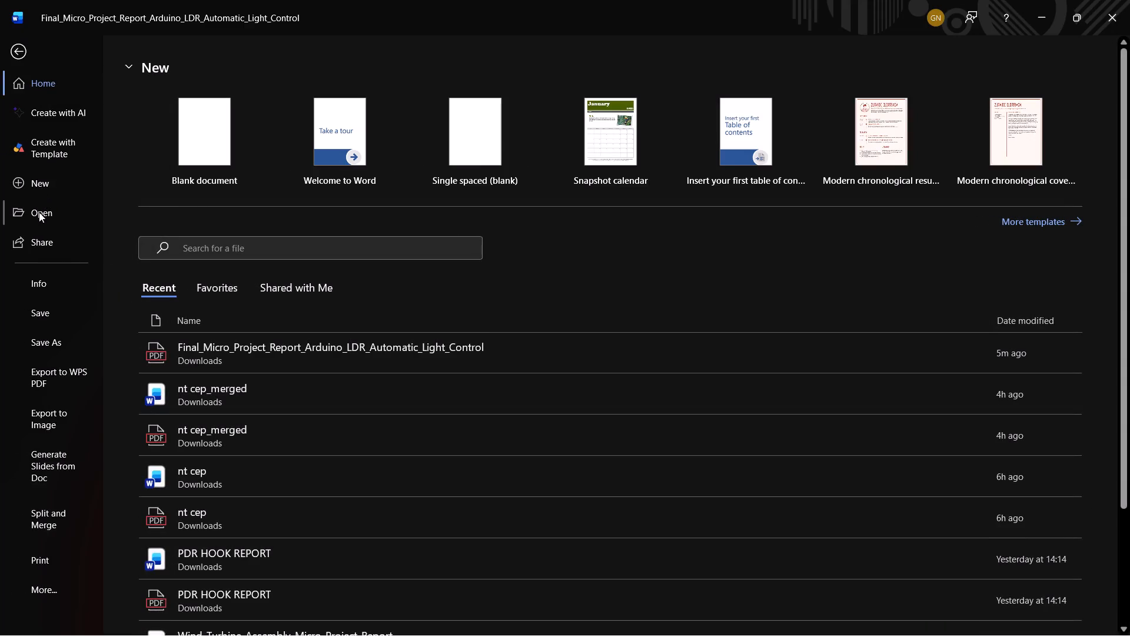
double_click(186, 261)
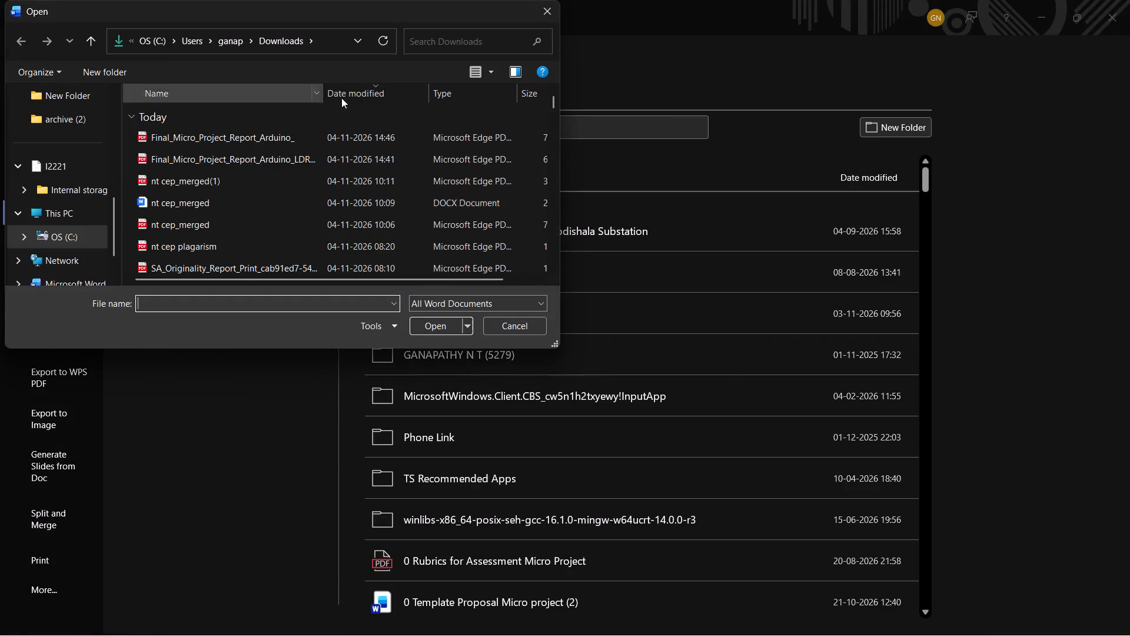
click(441, 38)
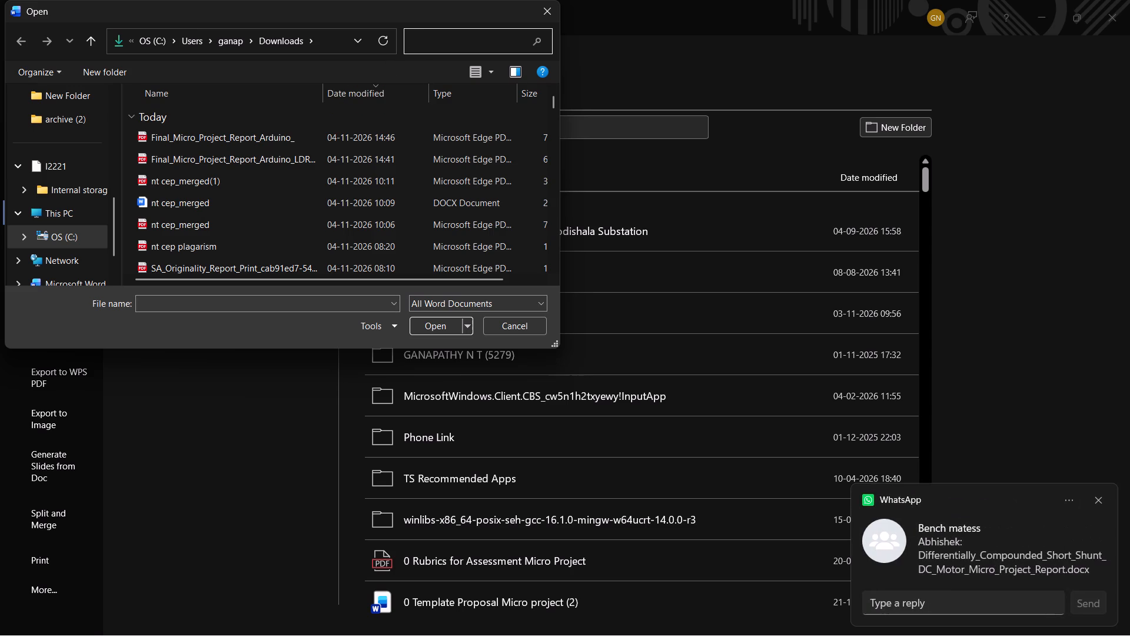
key(n)
key(t)
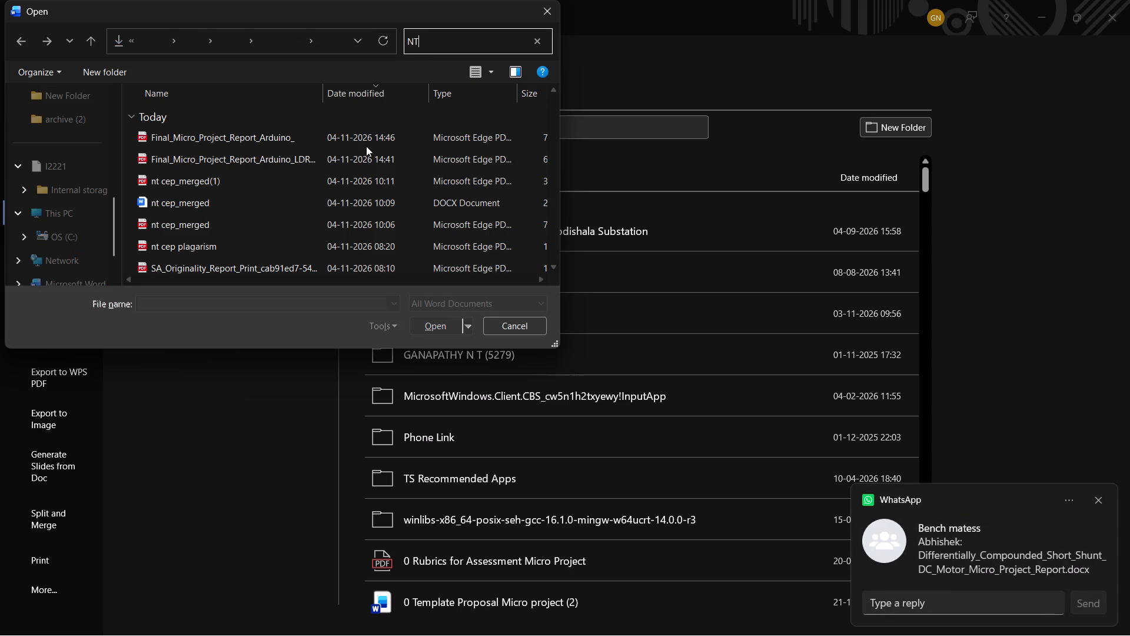
scroll(262, 182, down, 1)
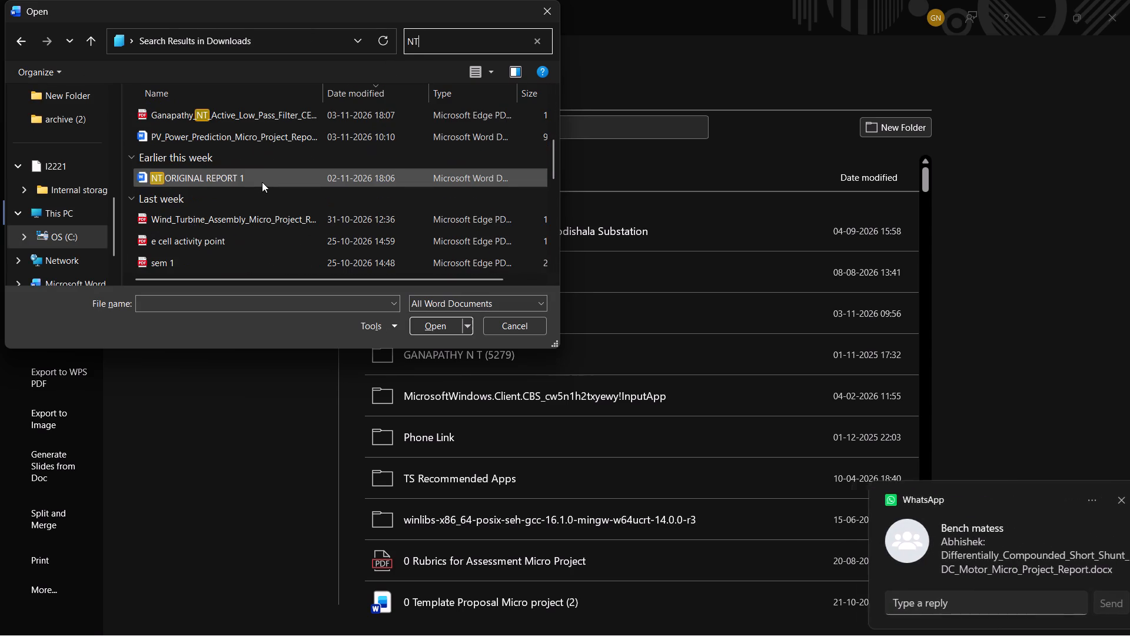
scroll(262, 182, down, 2)
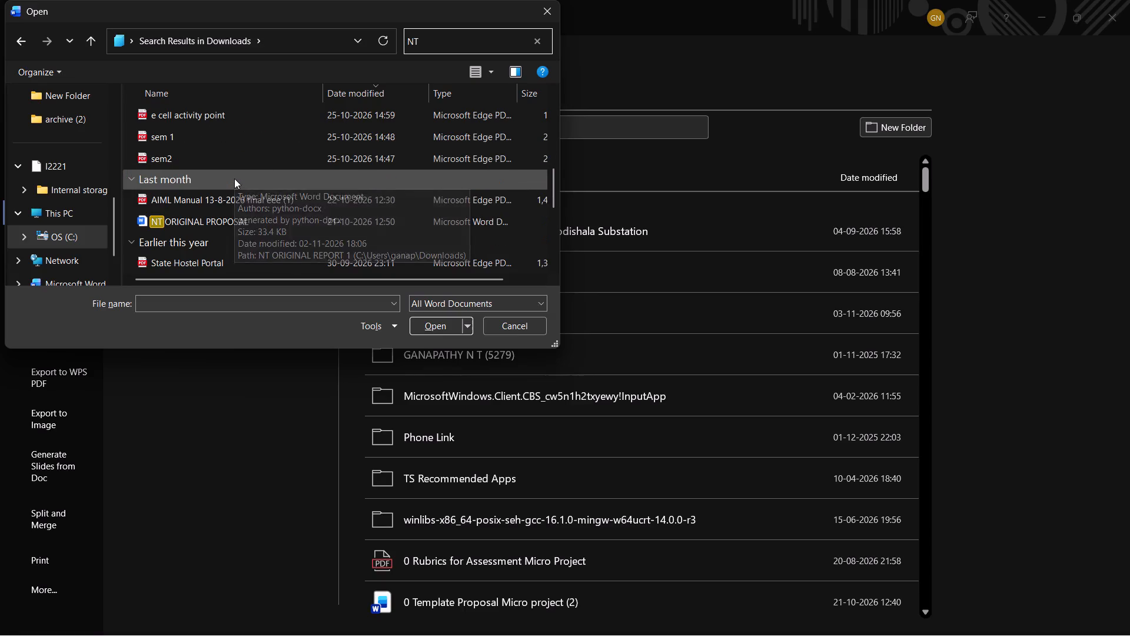
double_click(220, 217)
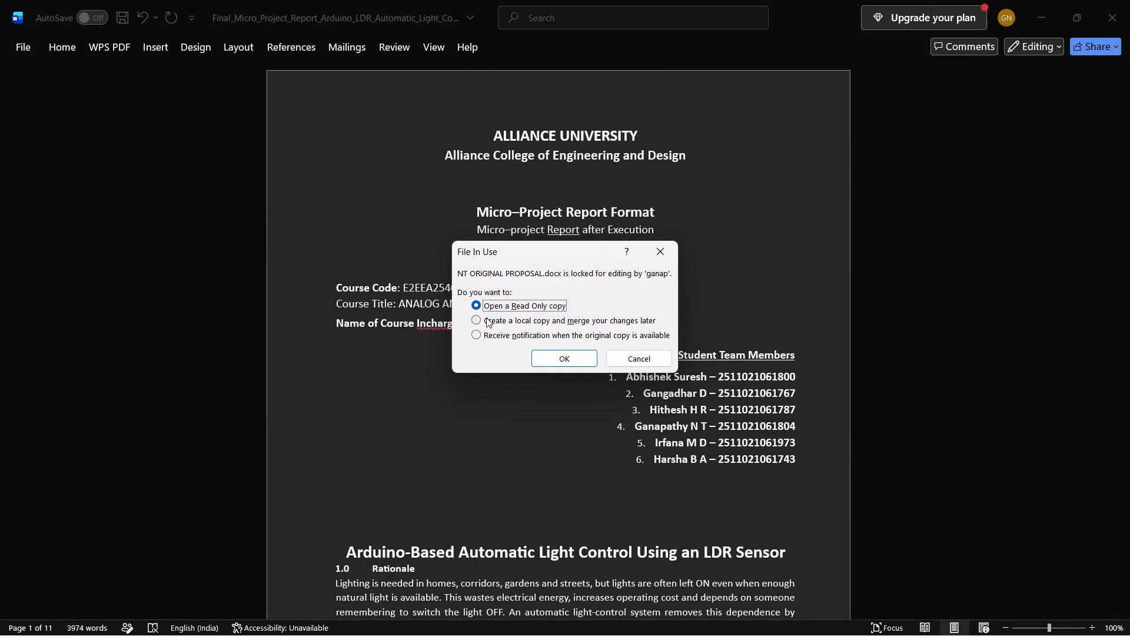
click(555, 357)
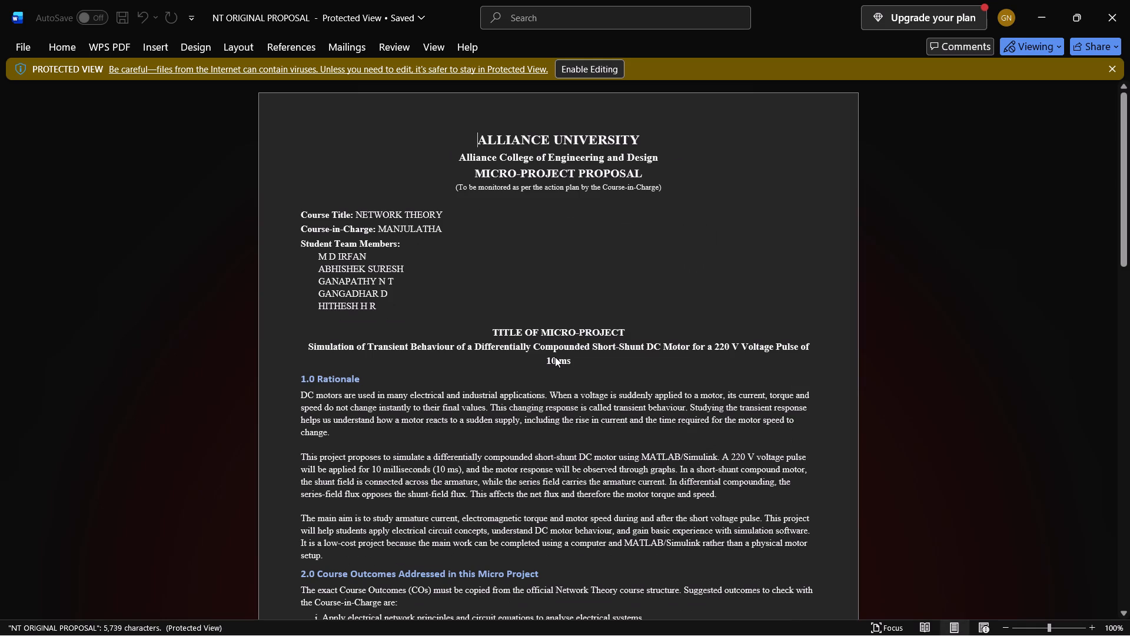
click(444, 232)
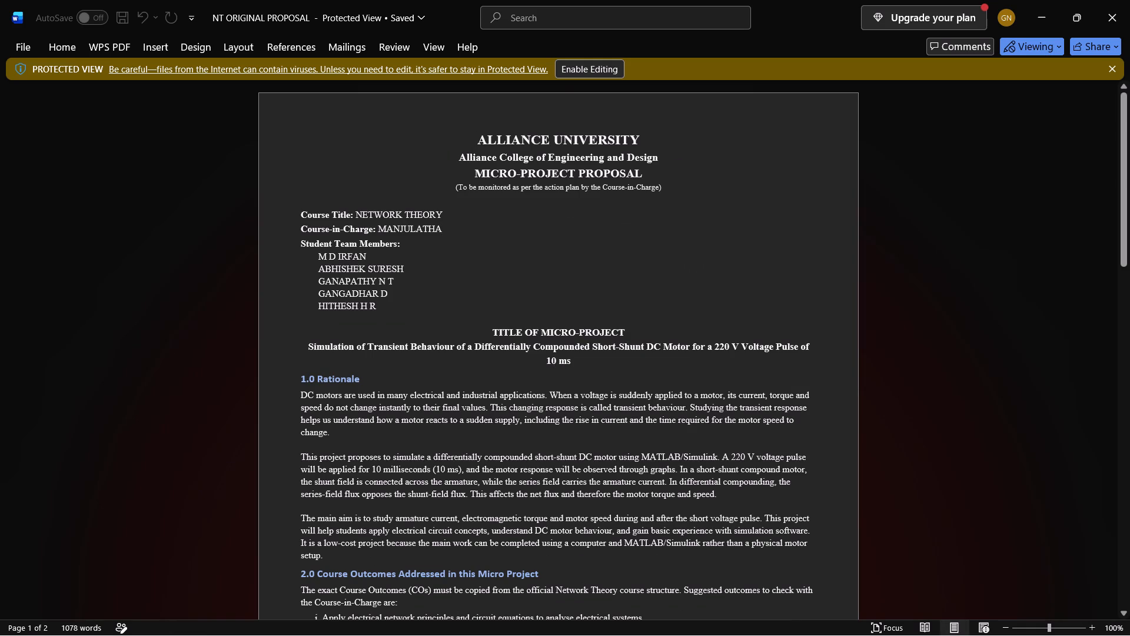
click(573, 68)
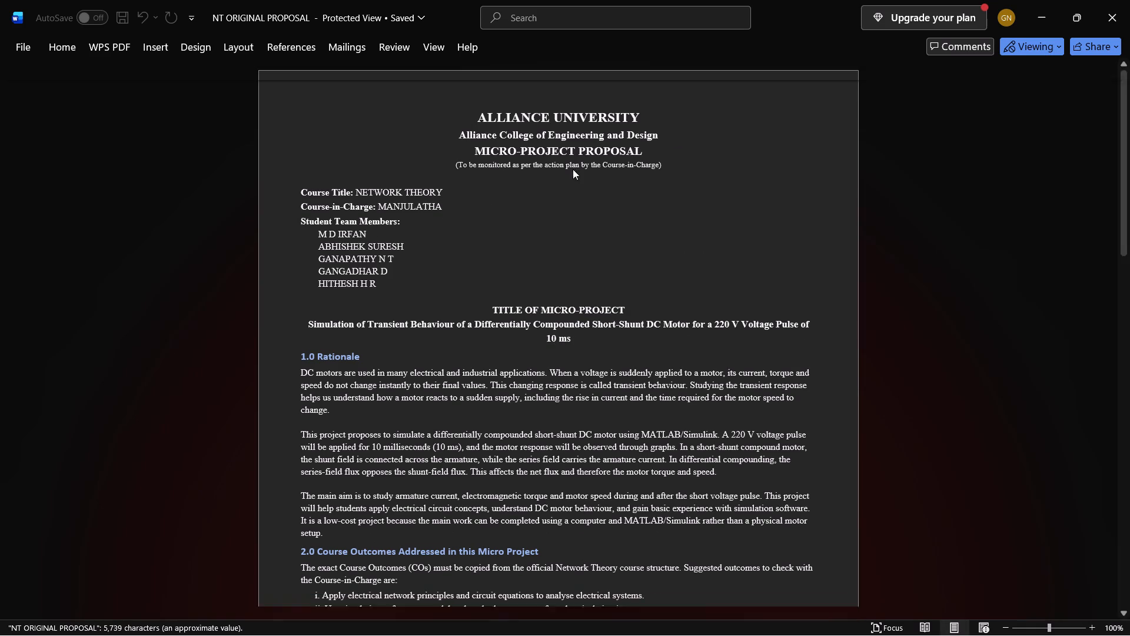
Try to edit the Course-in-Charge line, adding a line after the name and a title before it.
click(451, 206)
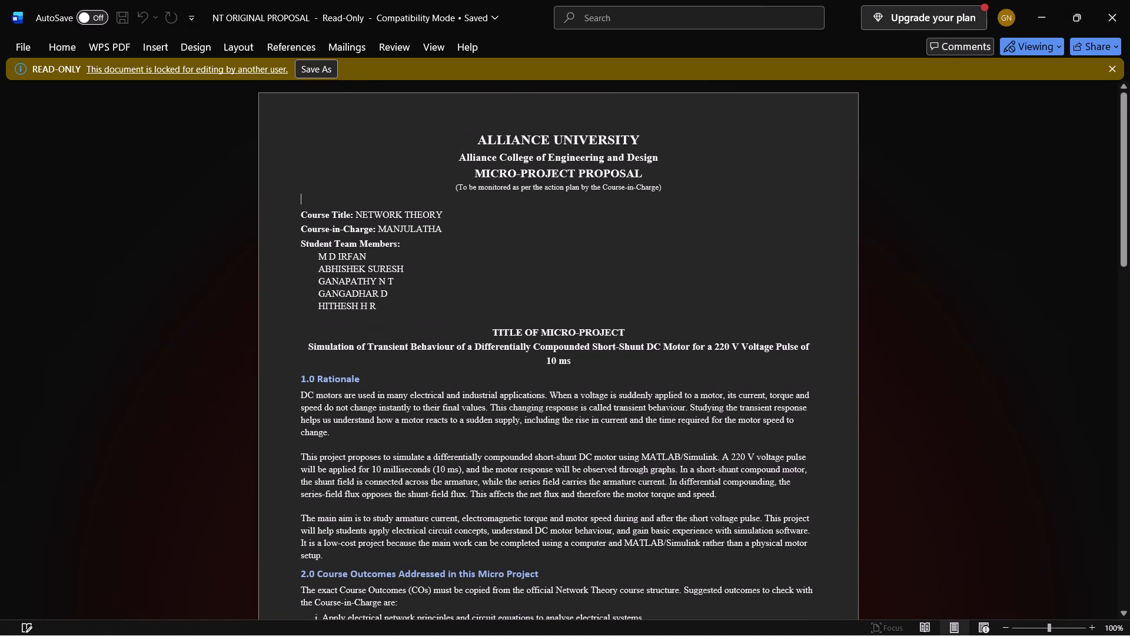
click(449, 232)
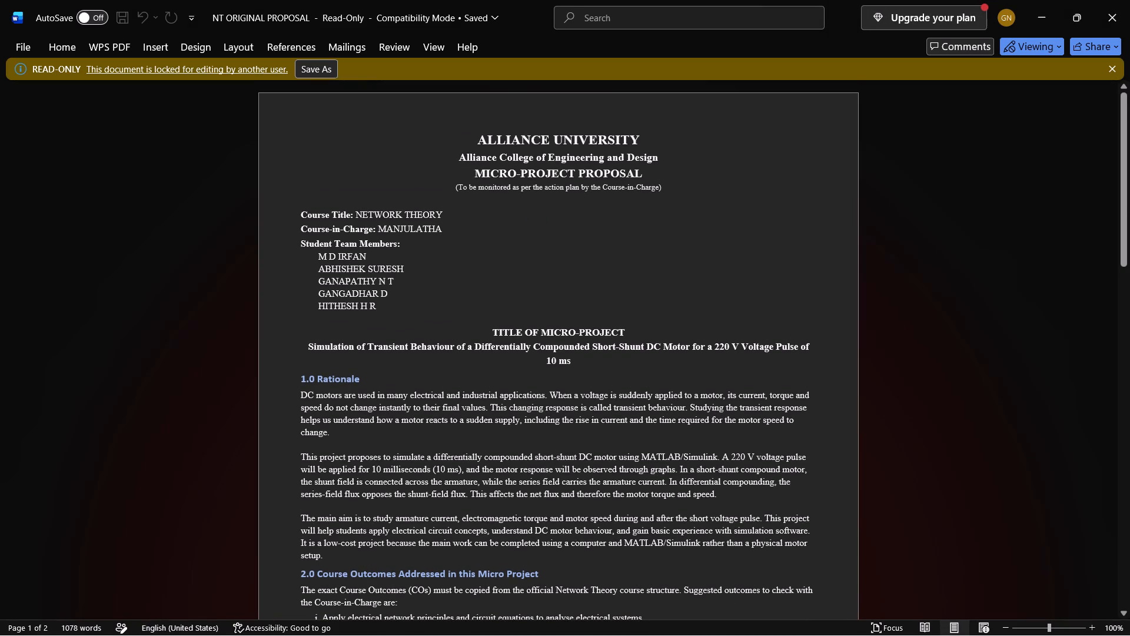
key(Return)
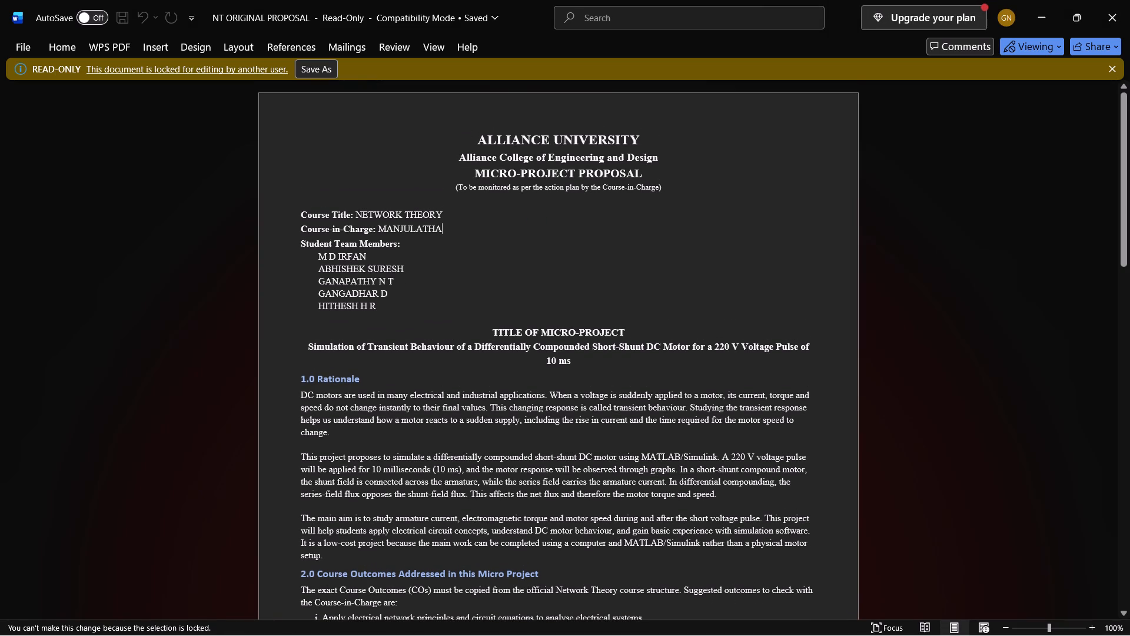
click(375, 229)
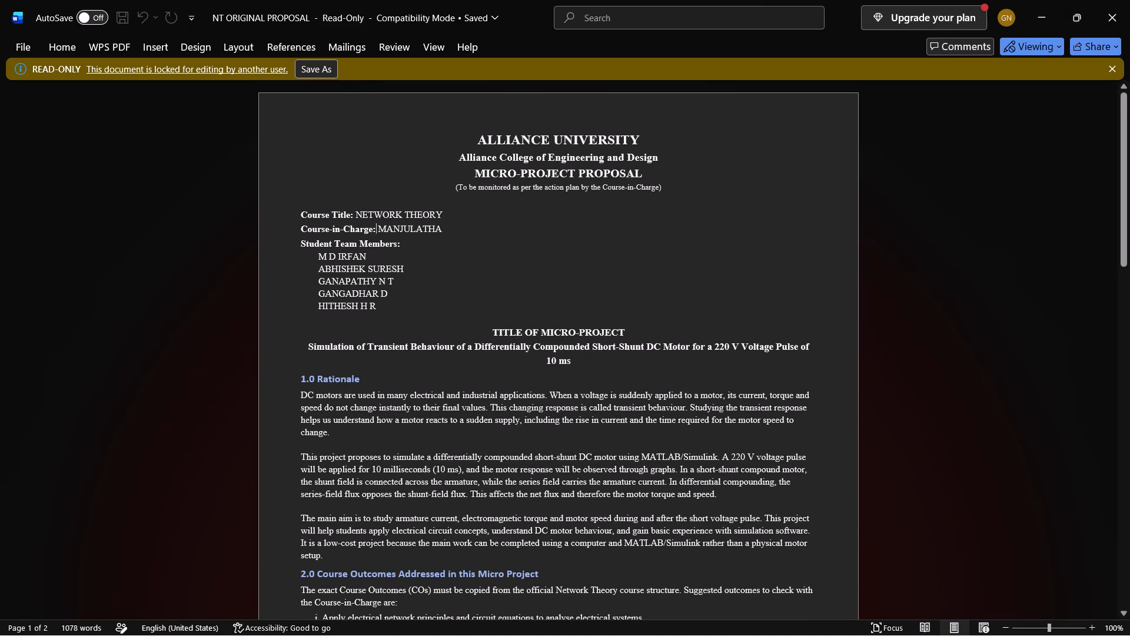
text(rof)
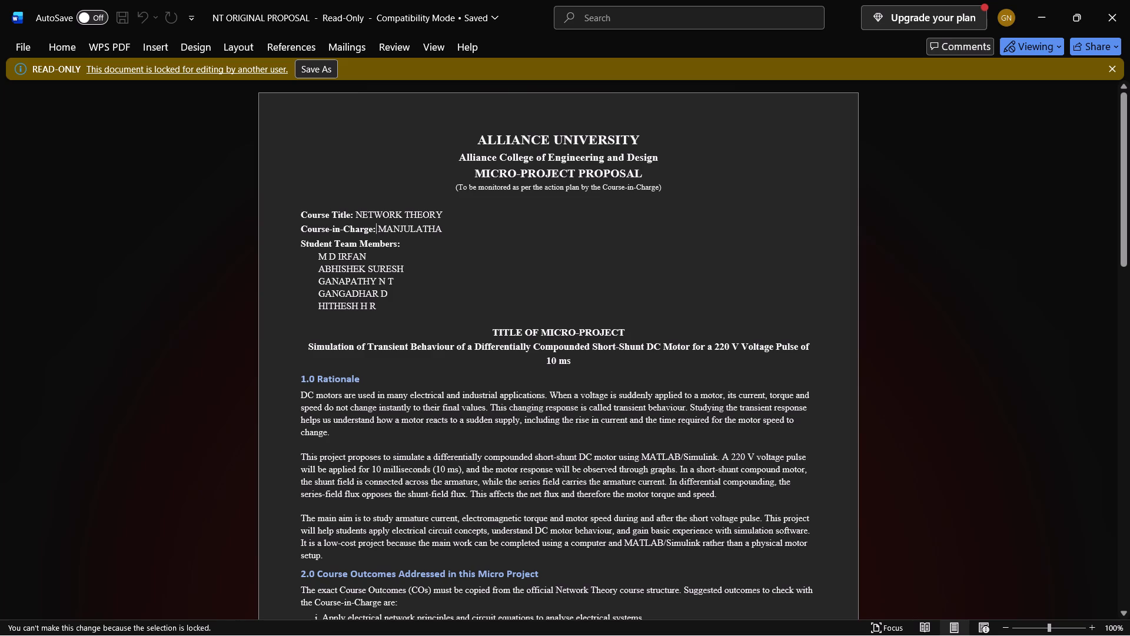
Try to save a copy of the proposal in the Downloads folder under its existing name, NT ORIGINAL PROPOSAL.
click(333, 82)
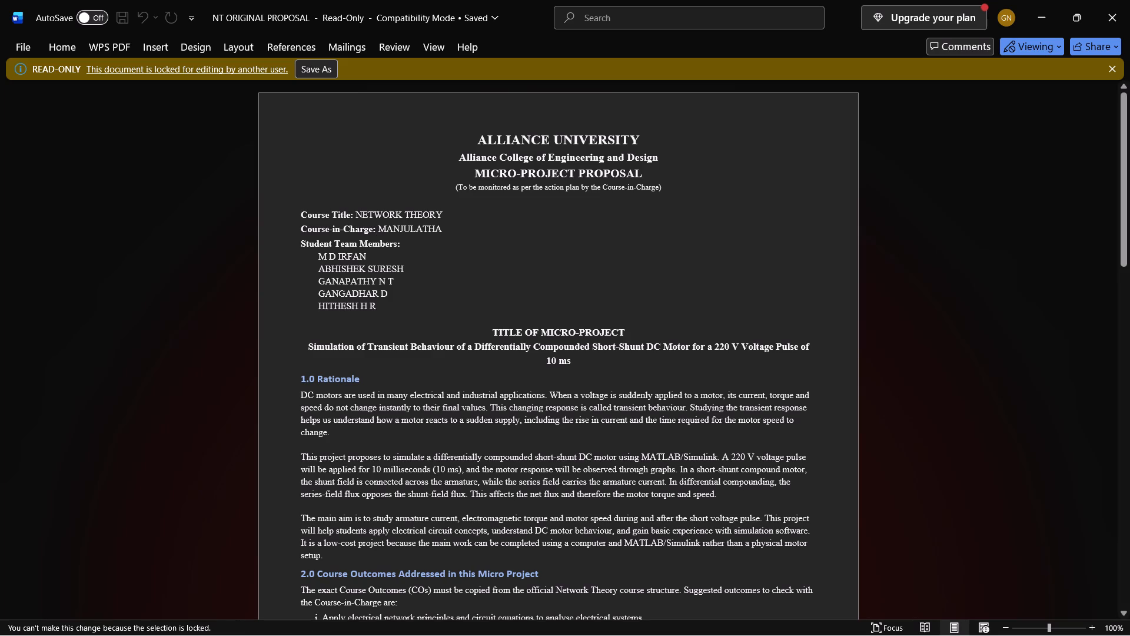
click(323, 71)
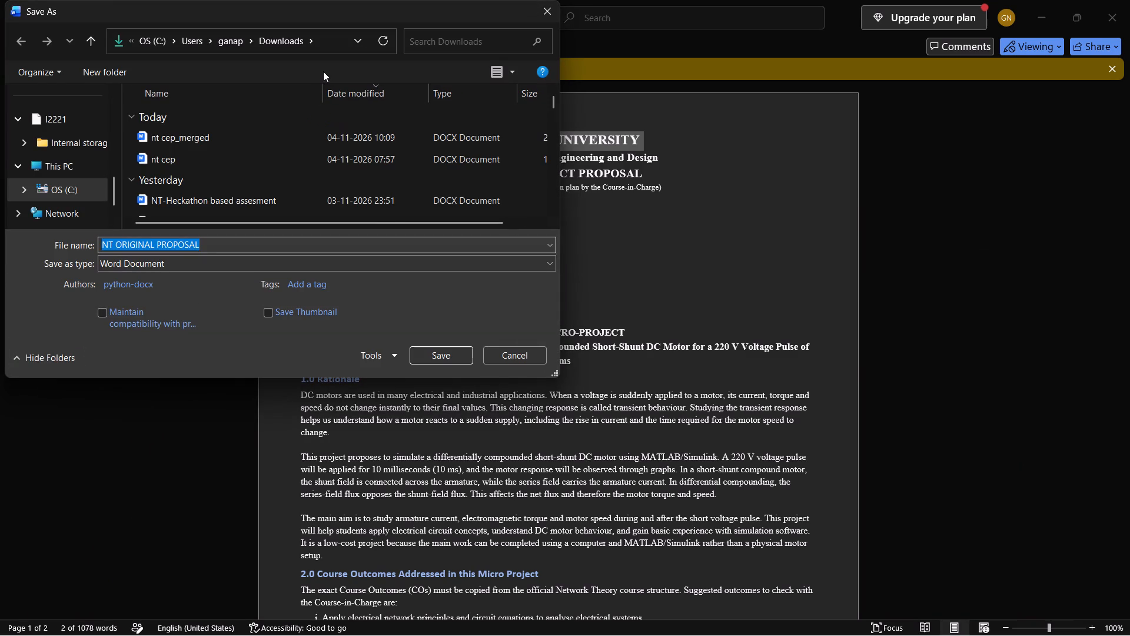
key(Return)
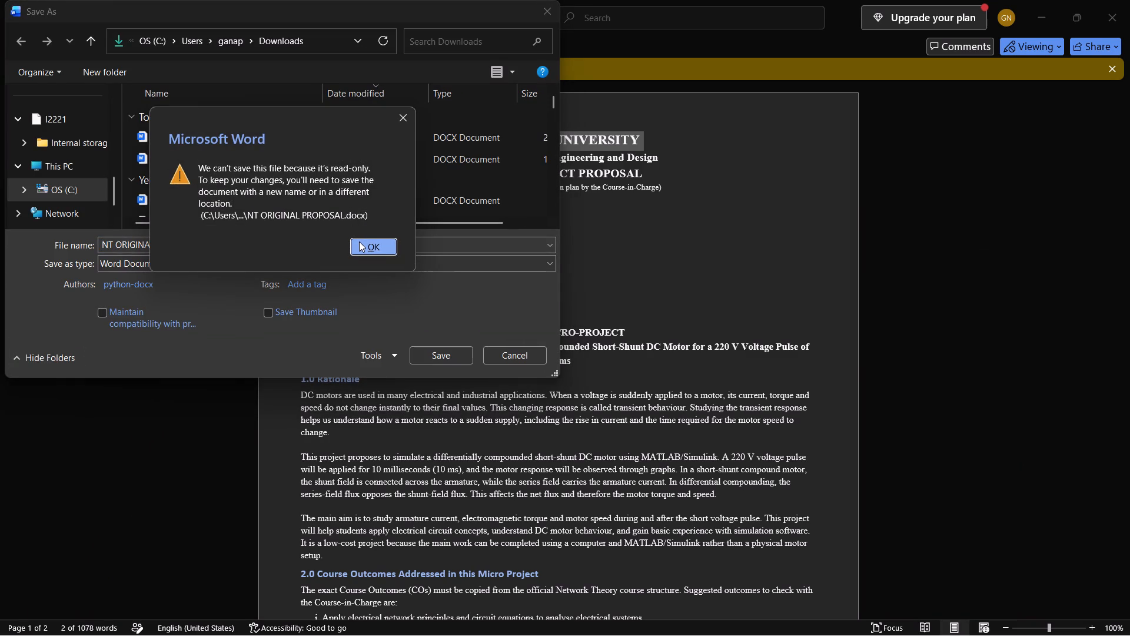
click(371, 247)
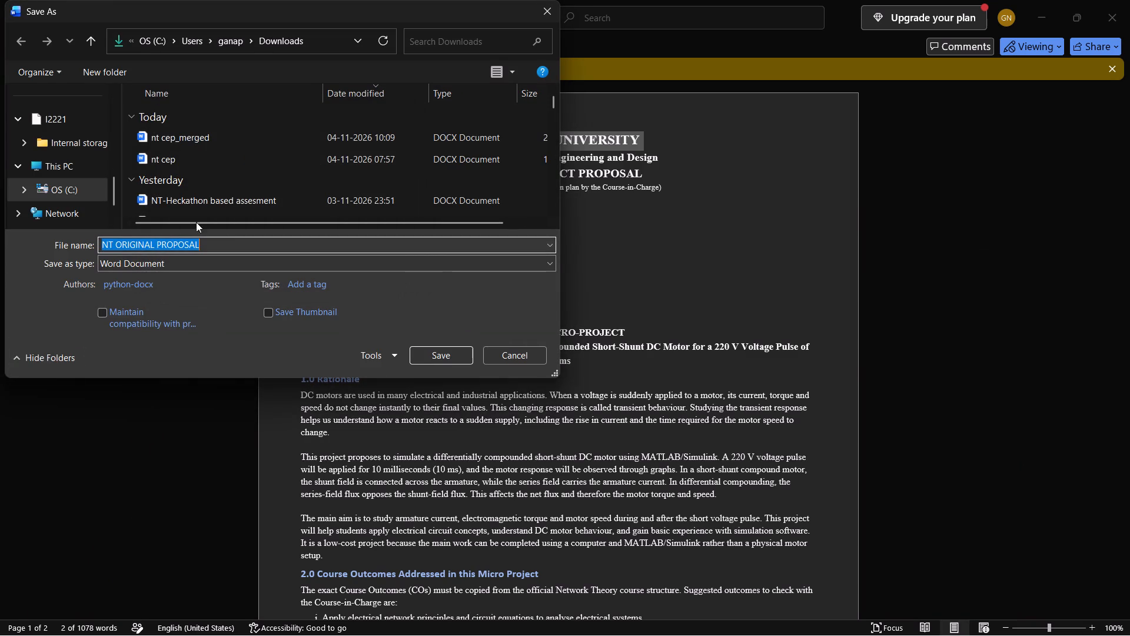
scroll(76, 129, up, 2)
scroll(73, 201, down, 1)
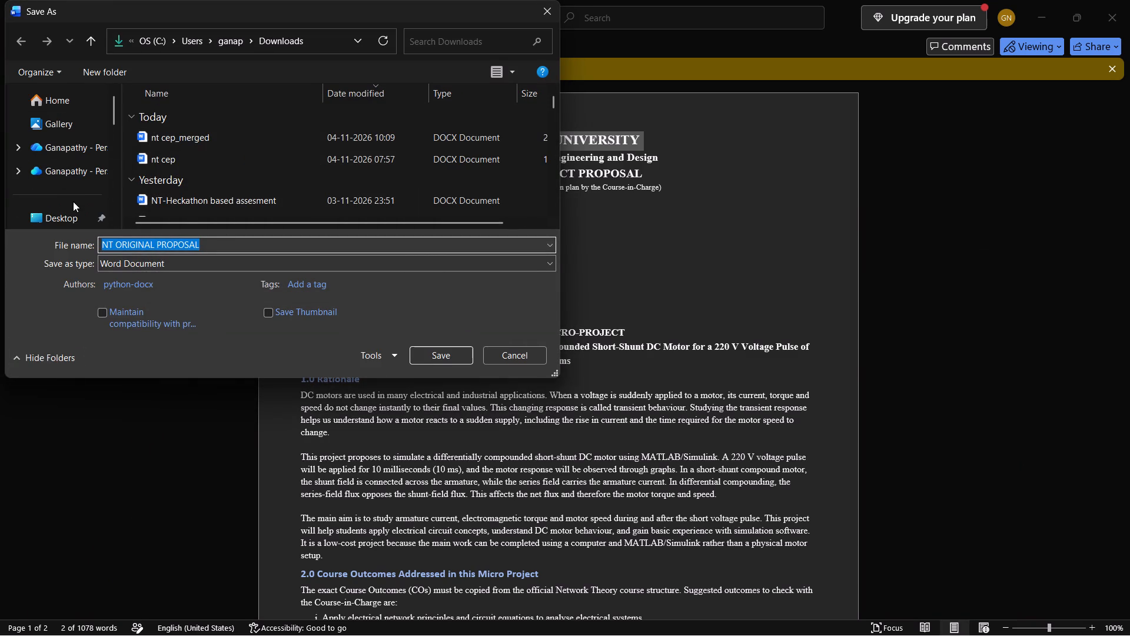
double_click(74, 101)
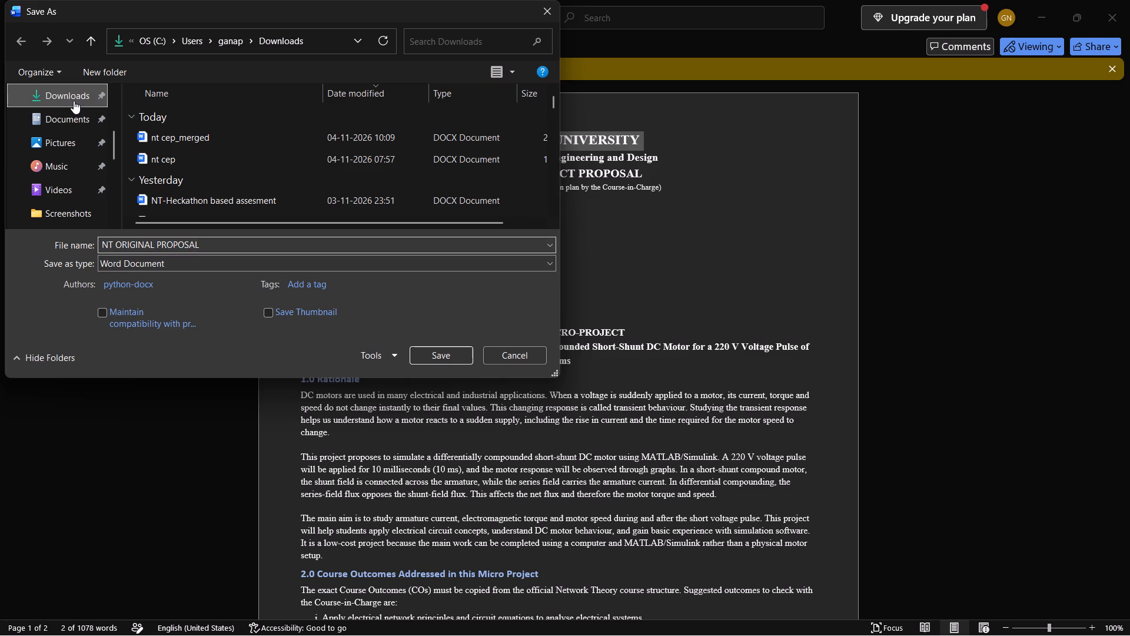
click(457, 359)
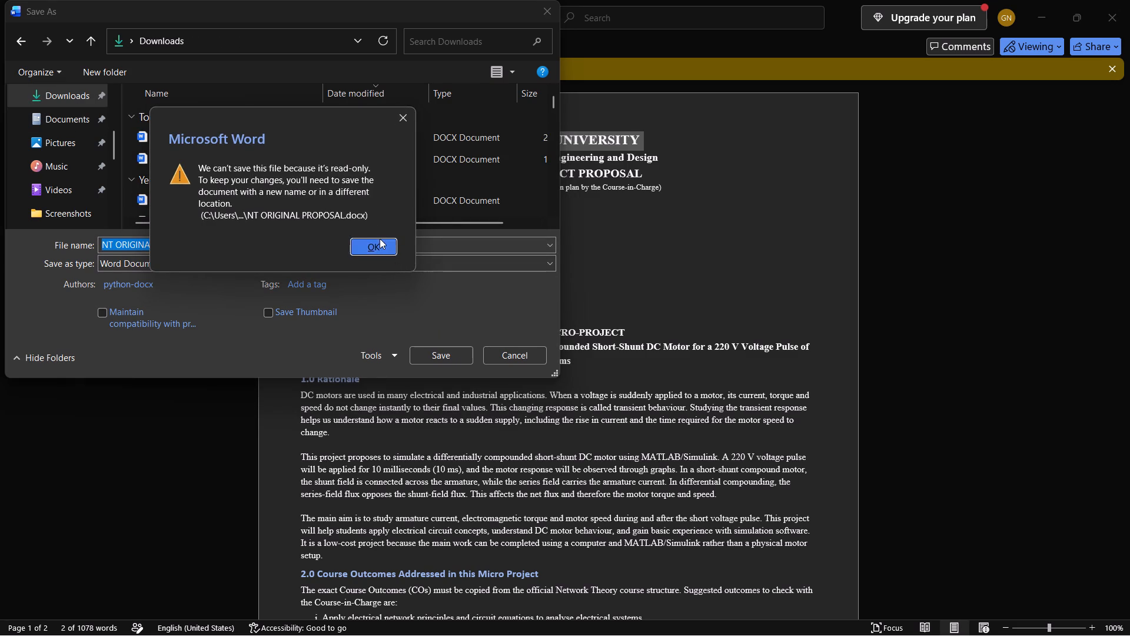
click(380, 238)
Save the proposal as NT ORIGINAL PROPOSAL in the Documents folder, accepting the newest file format and turning off future upgrade prompts.
double_click(69, 97)
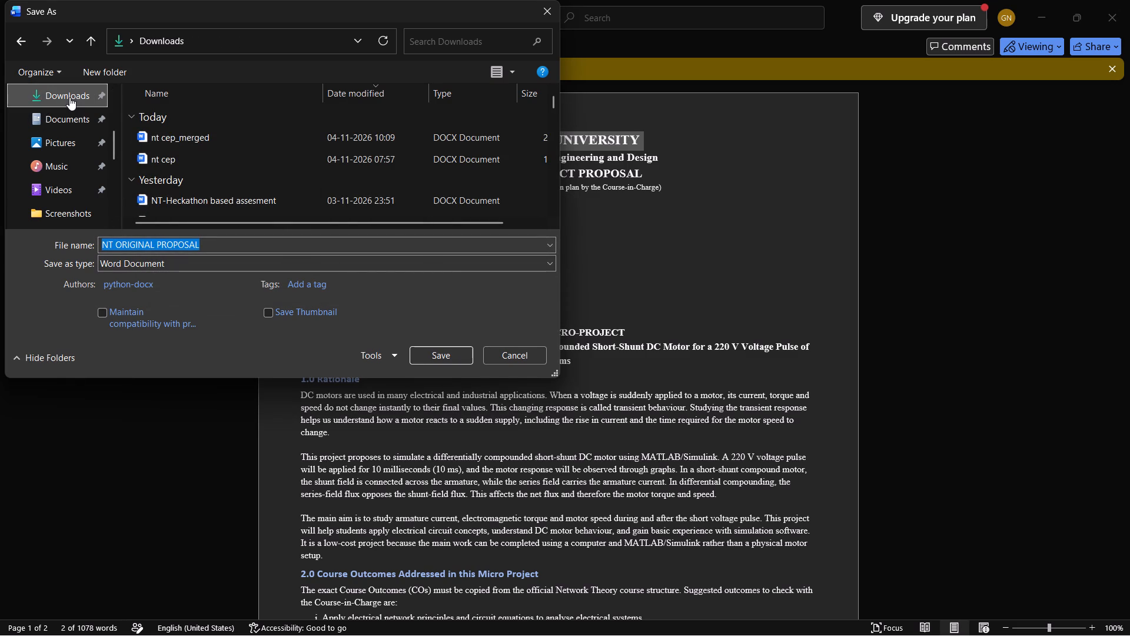
double_click(74, 113)
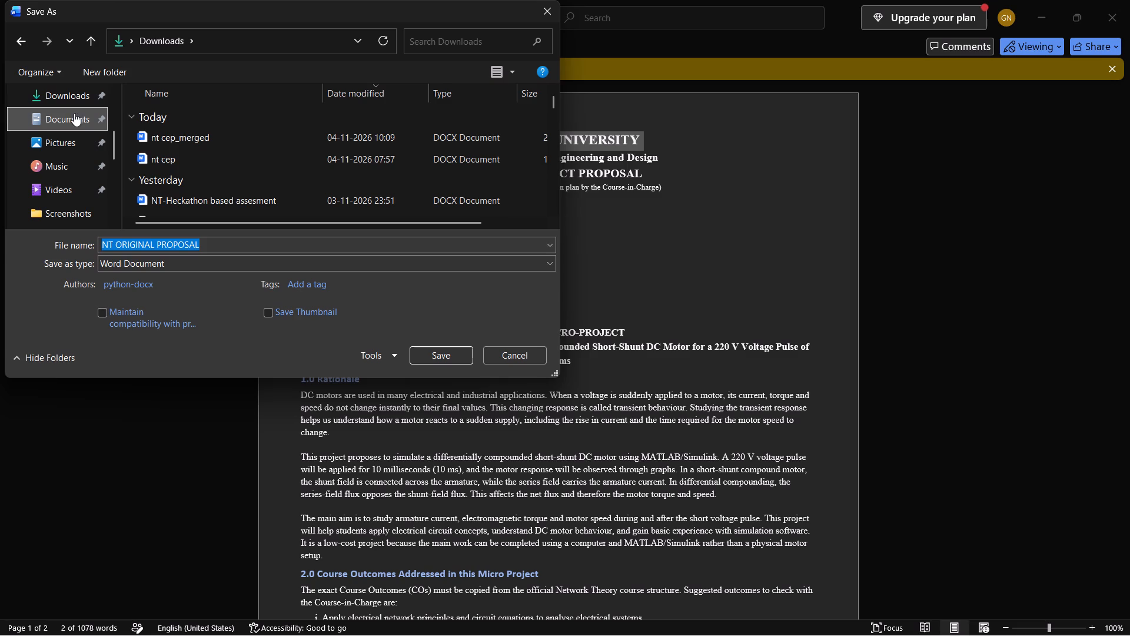
click(454, 357)
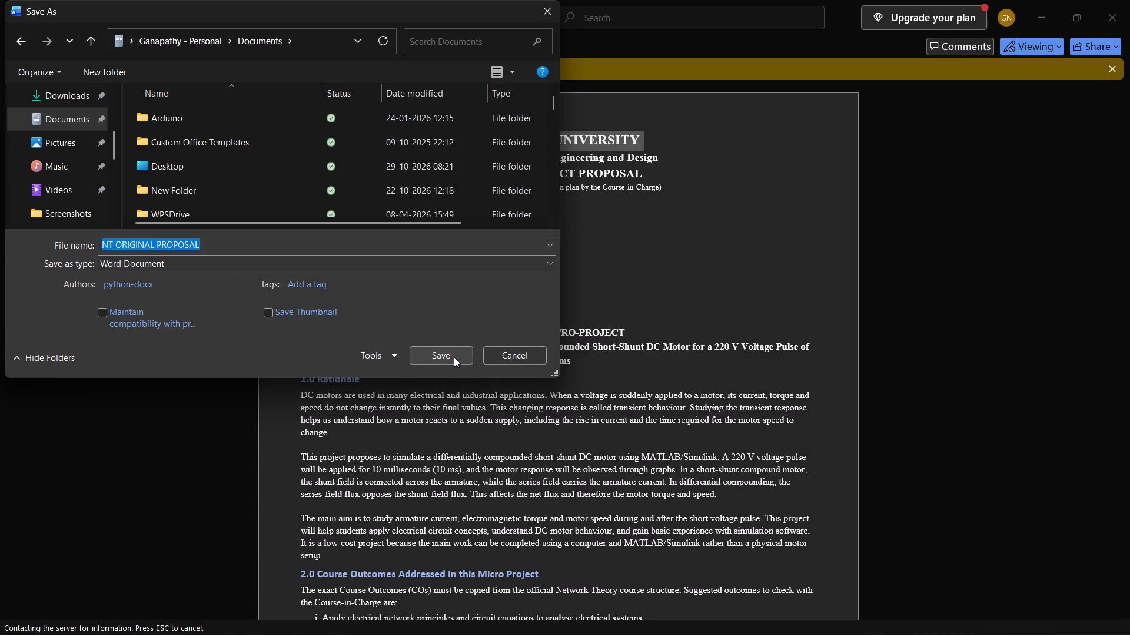
click(454, 357)
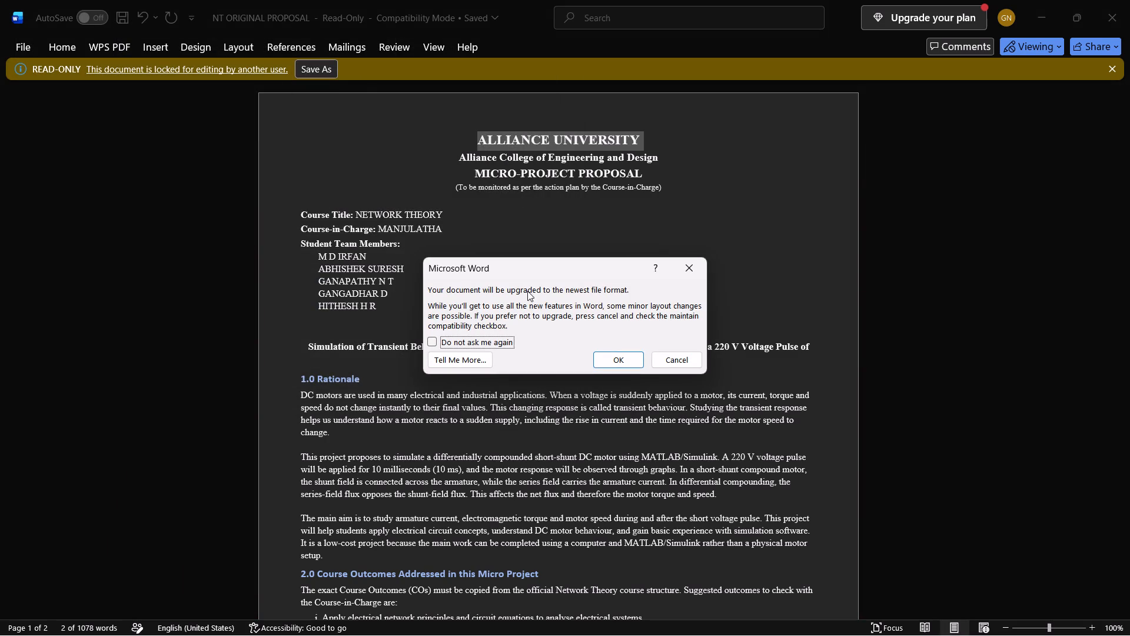
click(427, 345)
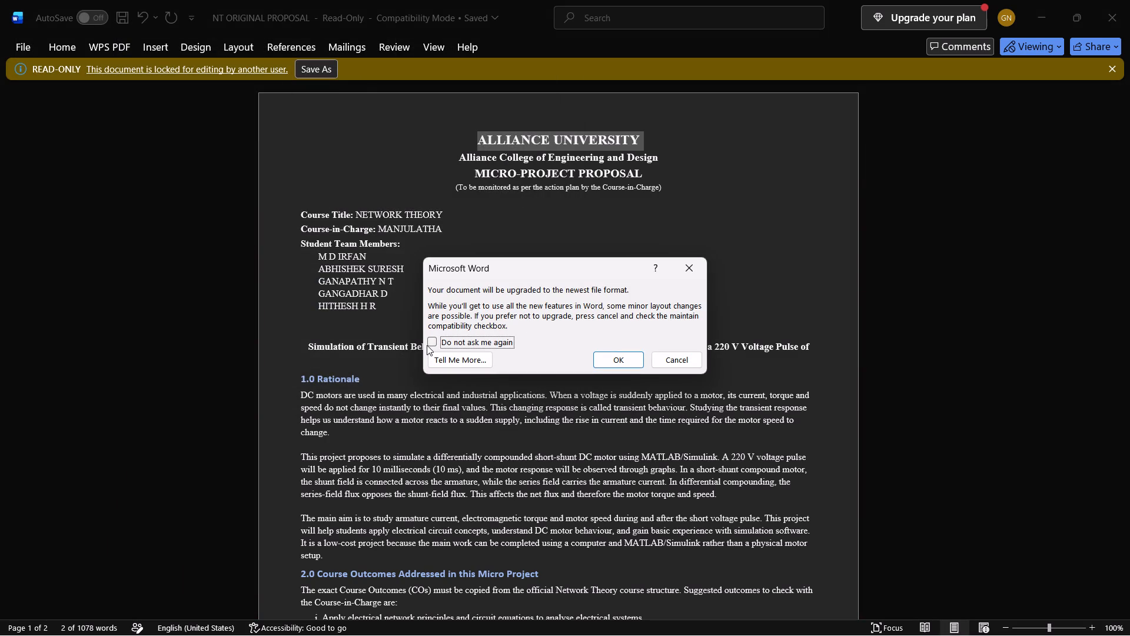
click(431, 344)
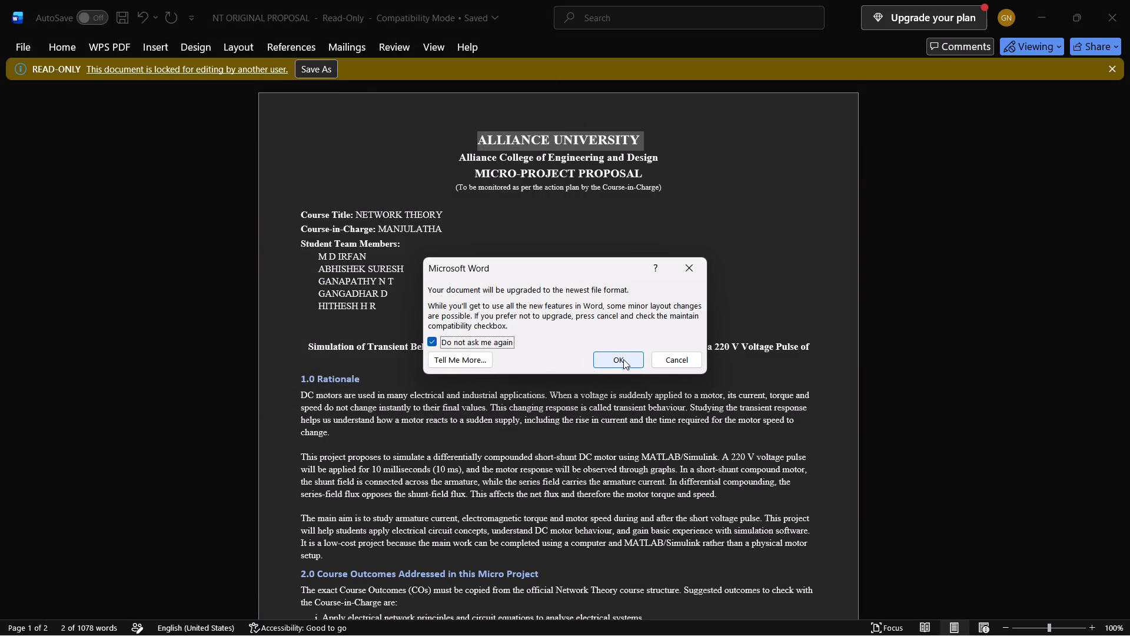
click(623, 359)
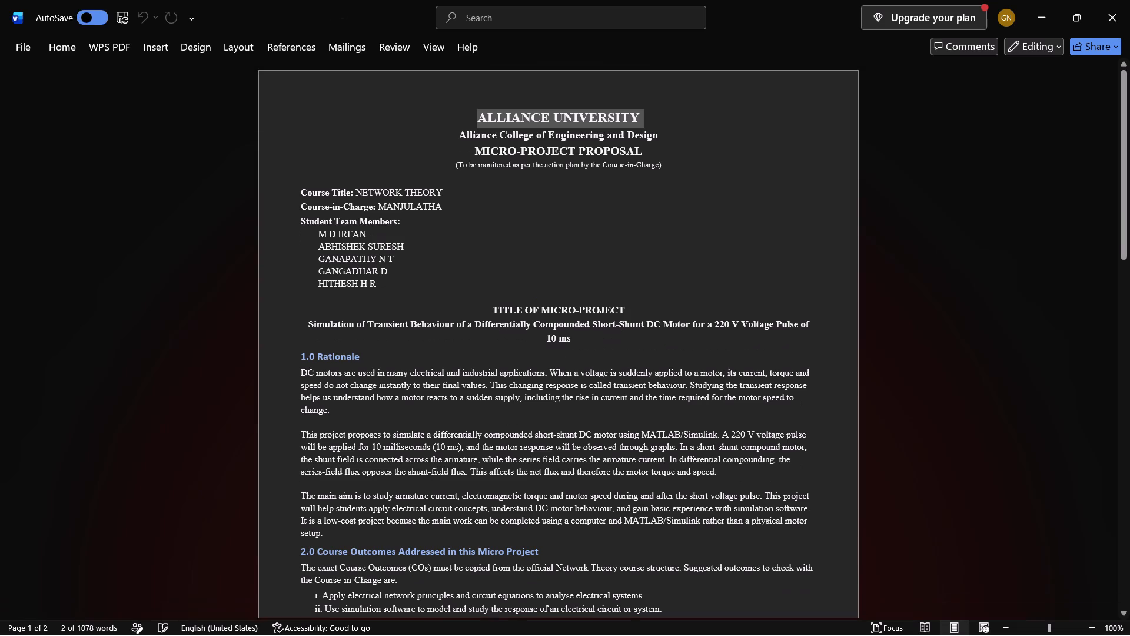
Insert a new line directly after the Course-in-Charge line in the proposal's cover details.
click(448, 207)
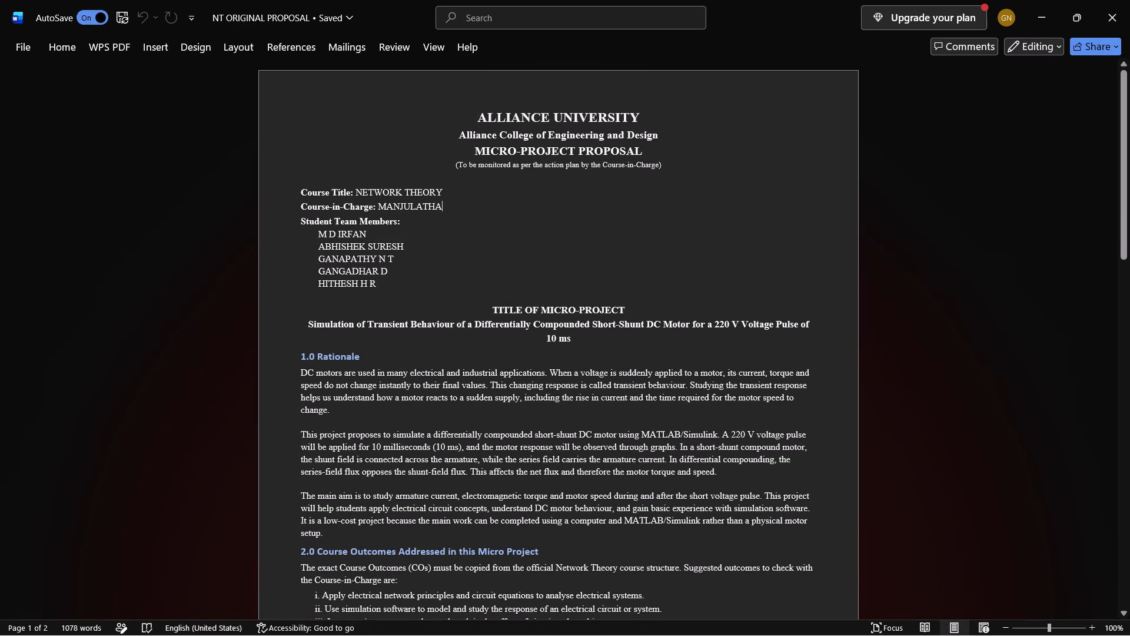
key(Return)
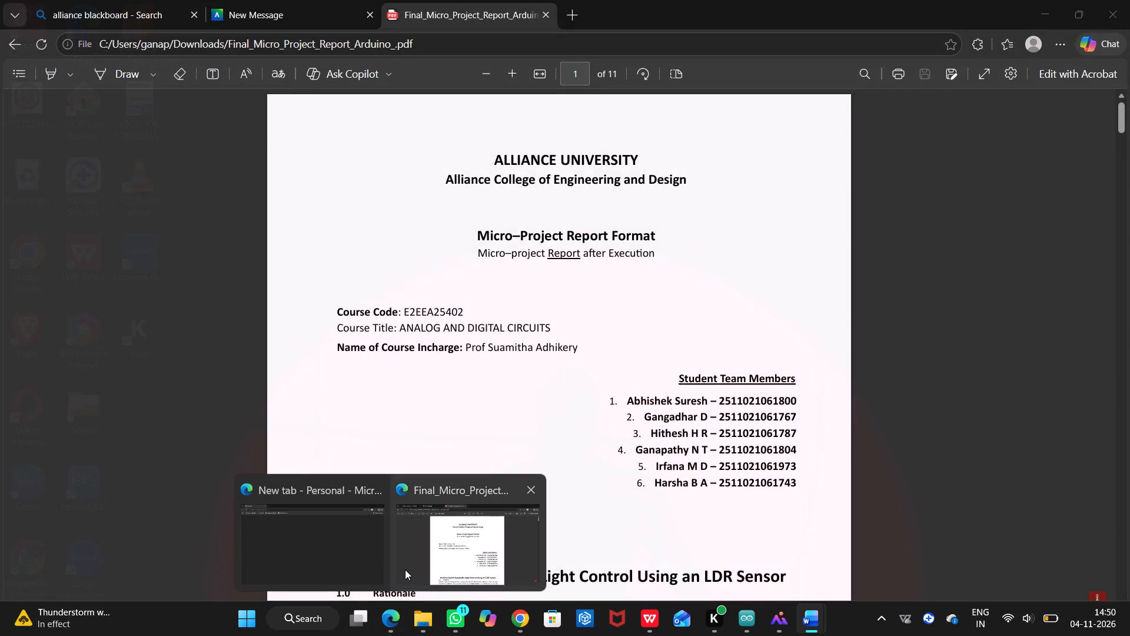
Switch to Edge and open 02-08-2026-NT_OBCFC.docx from the Network Theory course content on Blackboard.
click(405, 569)
click(166, 6)
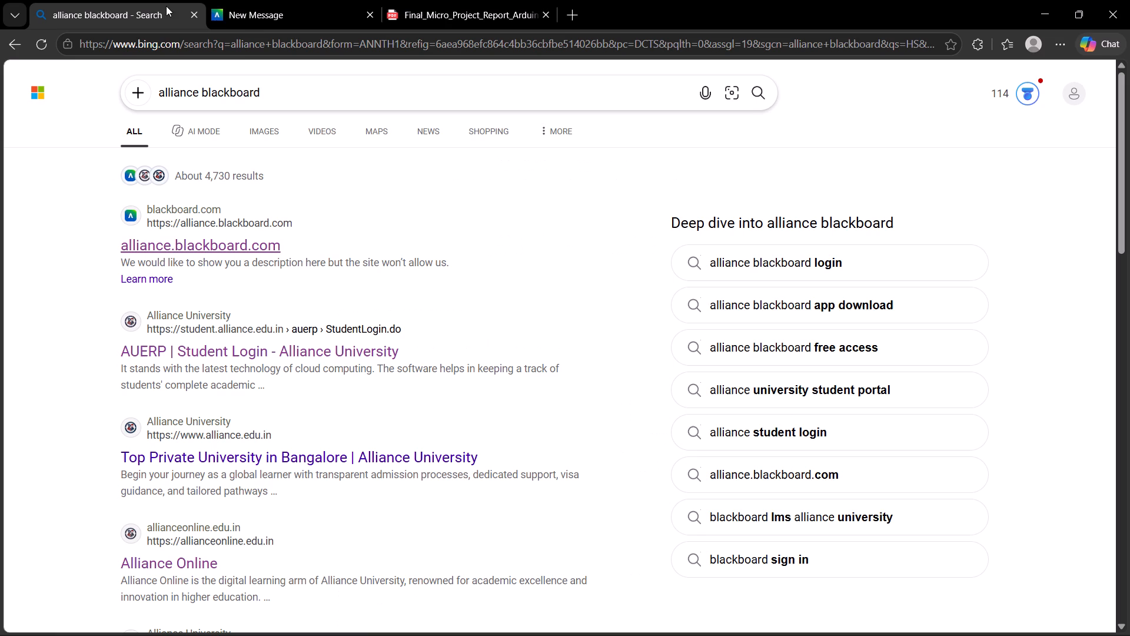
click(260, 1)
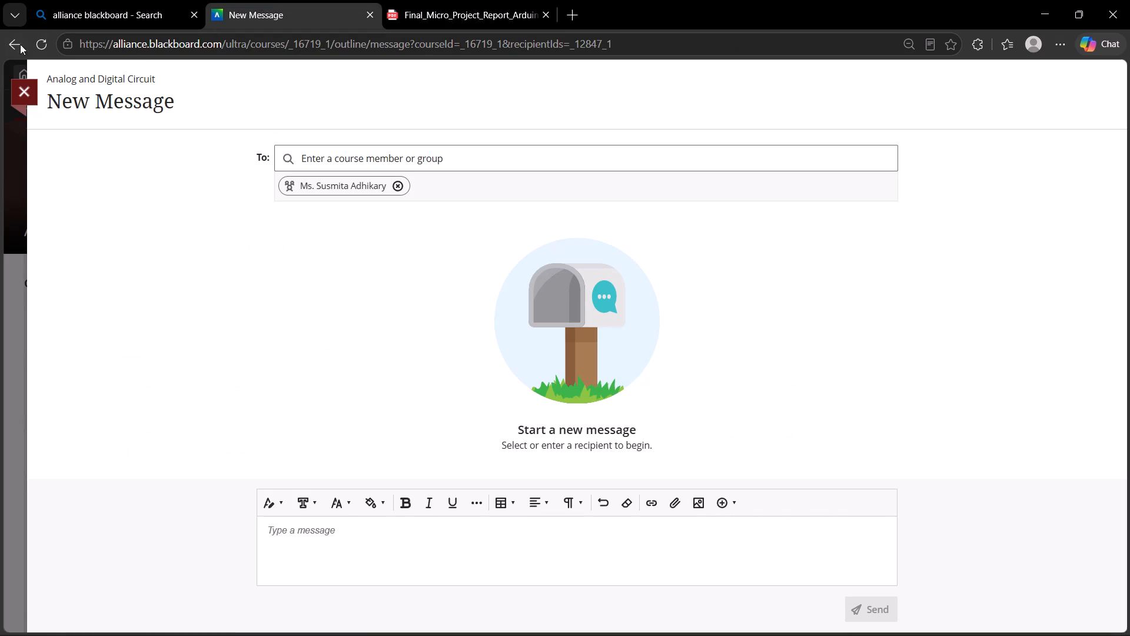
click(20, 92)
click(67, 71)
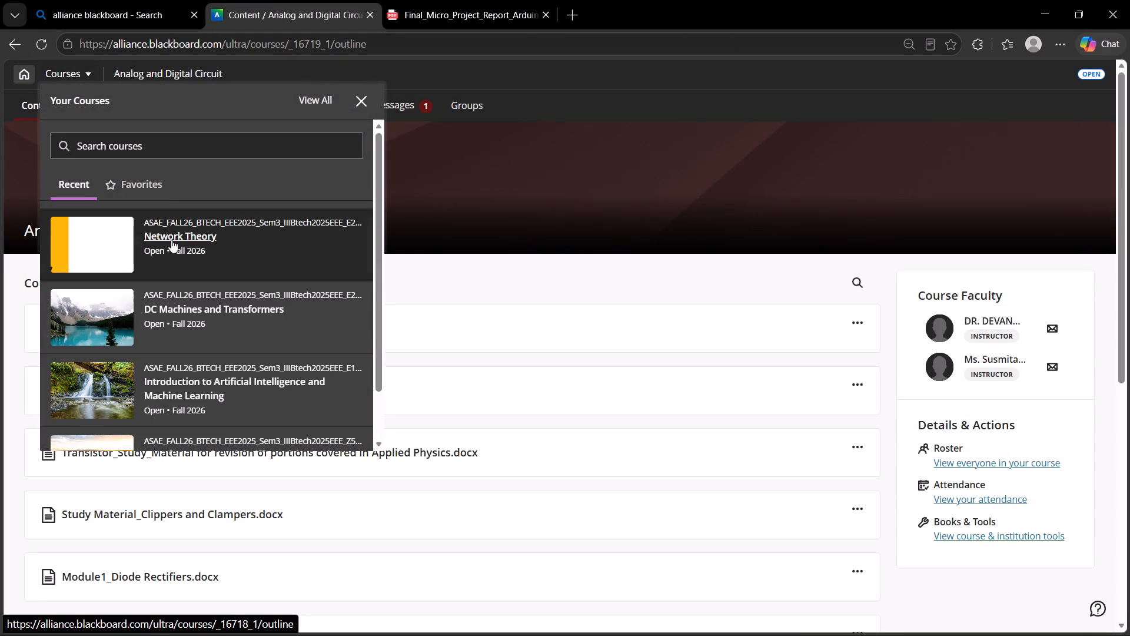
click(171, 240)
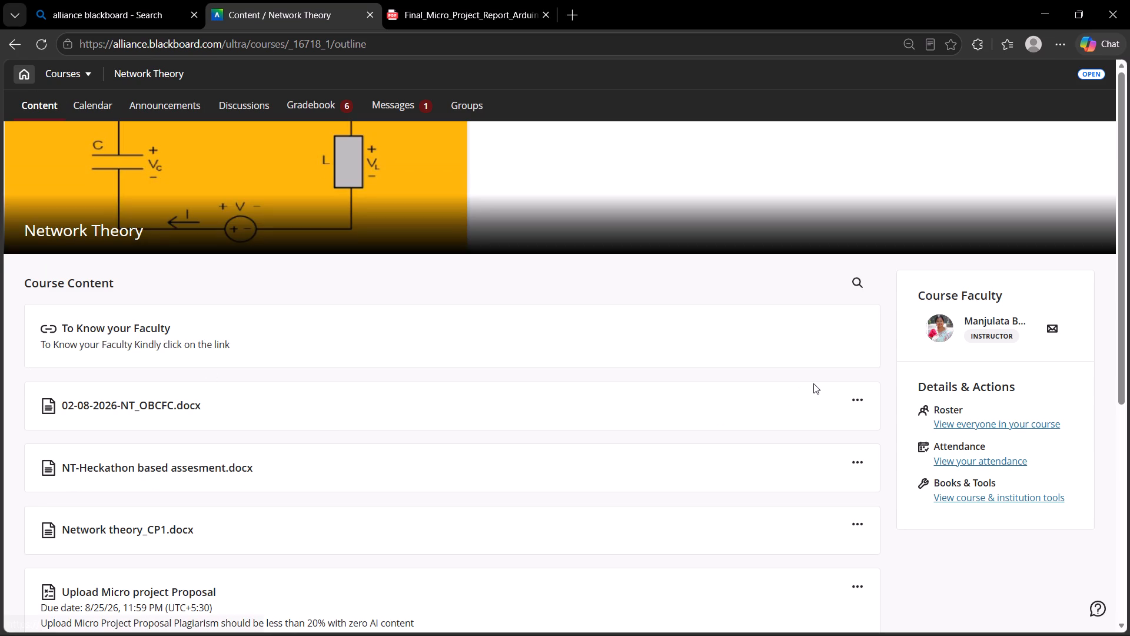
double_click(159, 406)
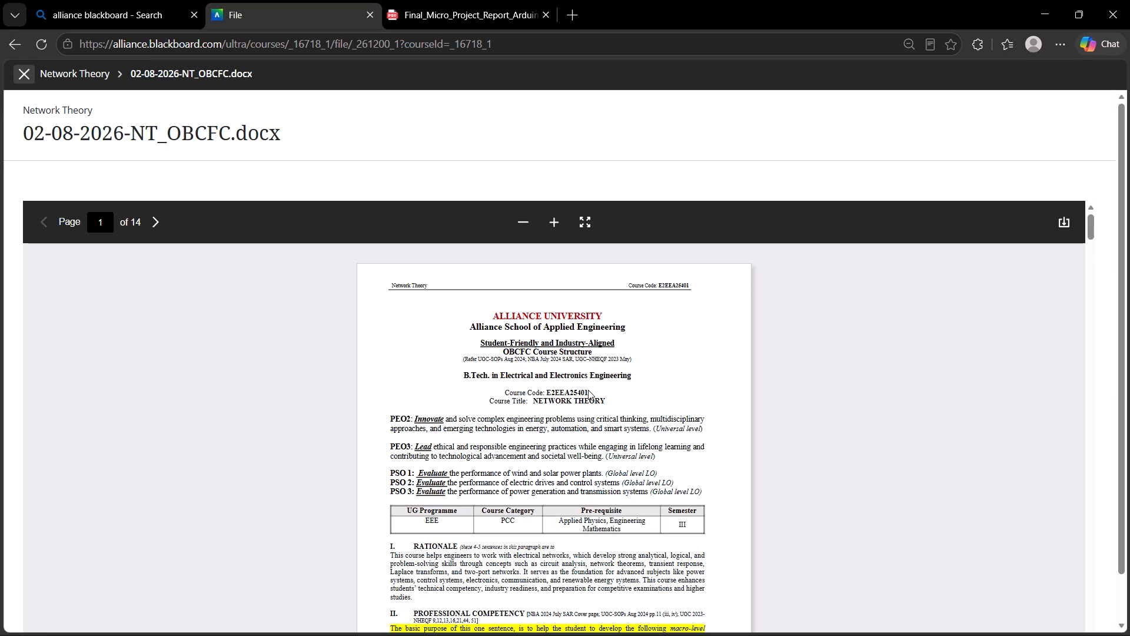
Copy the line "Course Code: E2EEA25401" from the course structure into the Word proposal below Course-in-Charge, keeping Student Team Members on its own line.
drag(588, 390, 504, 394)
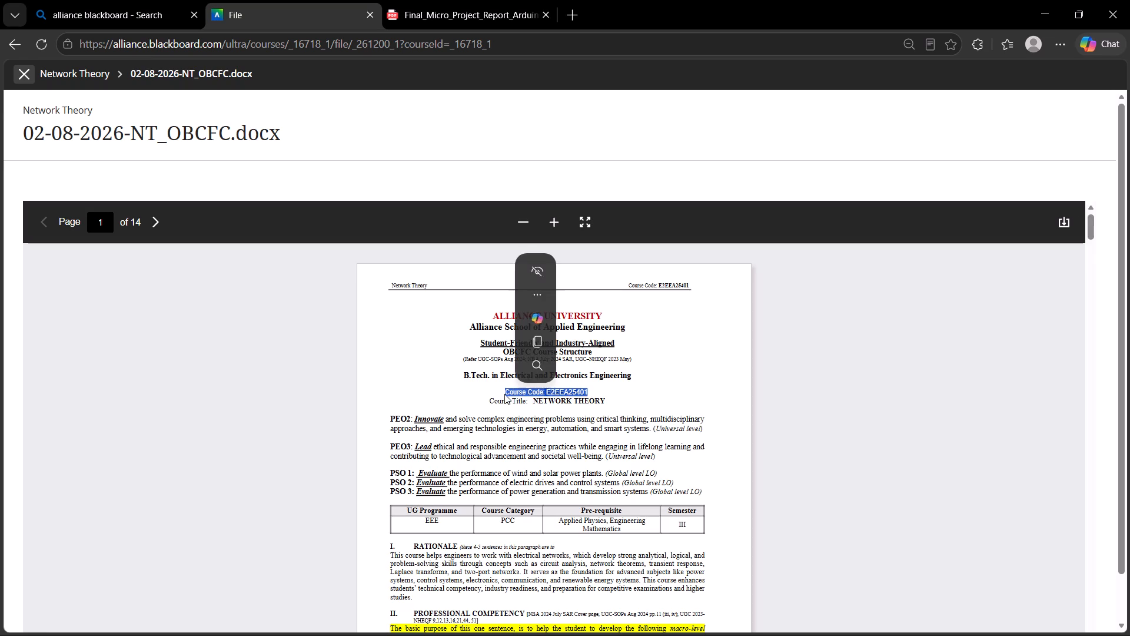
key(ctrl+c)
key(alt+Tab)
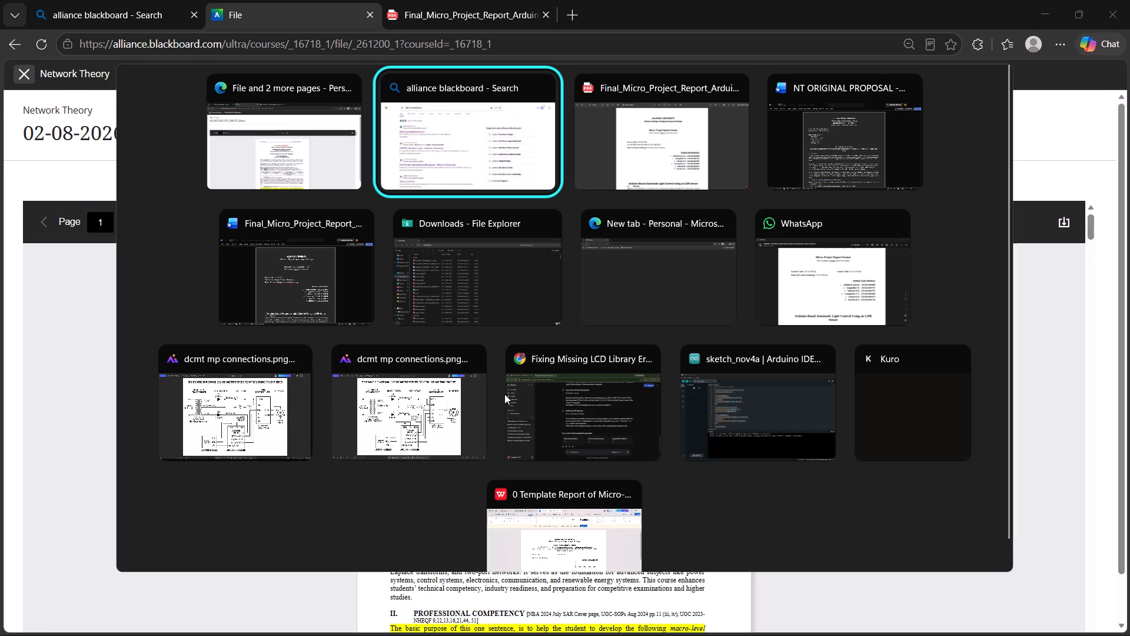
key(alt+Tab)
key(alt+Tab)
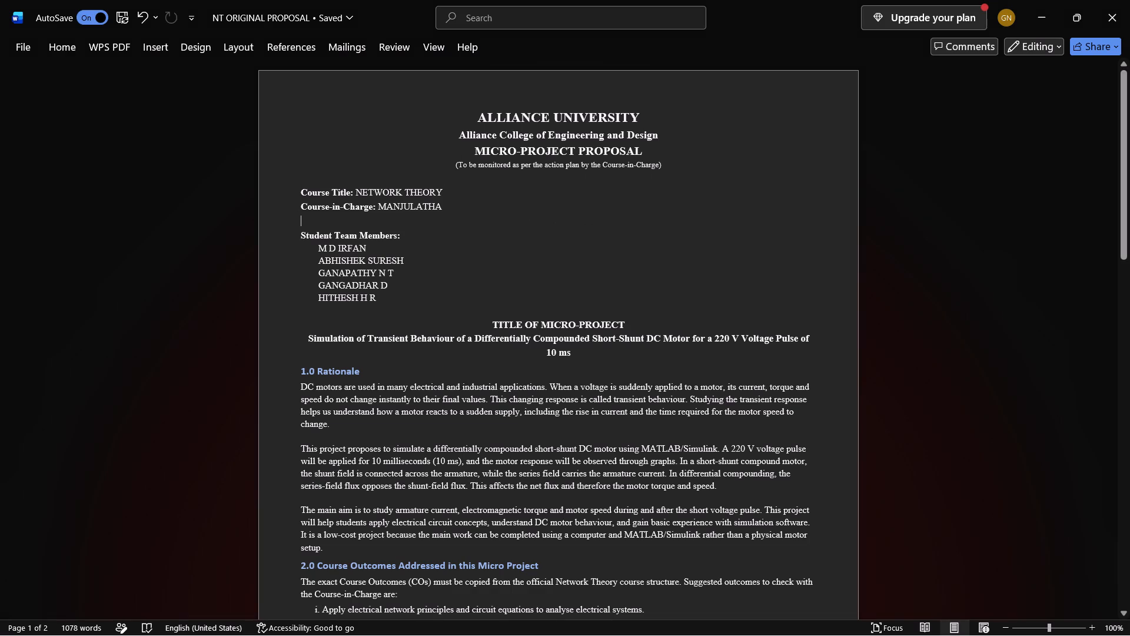
click(343, 221)
key(ctrl+v)
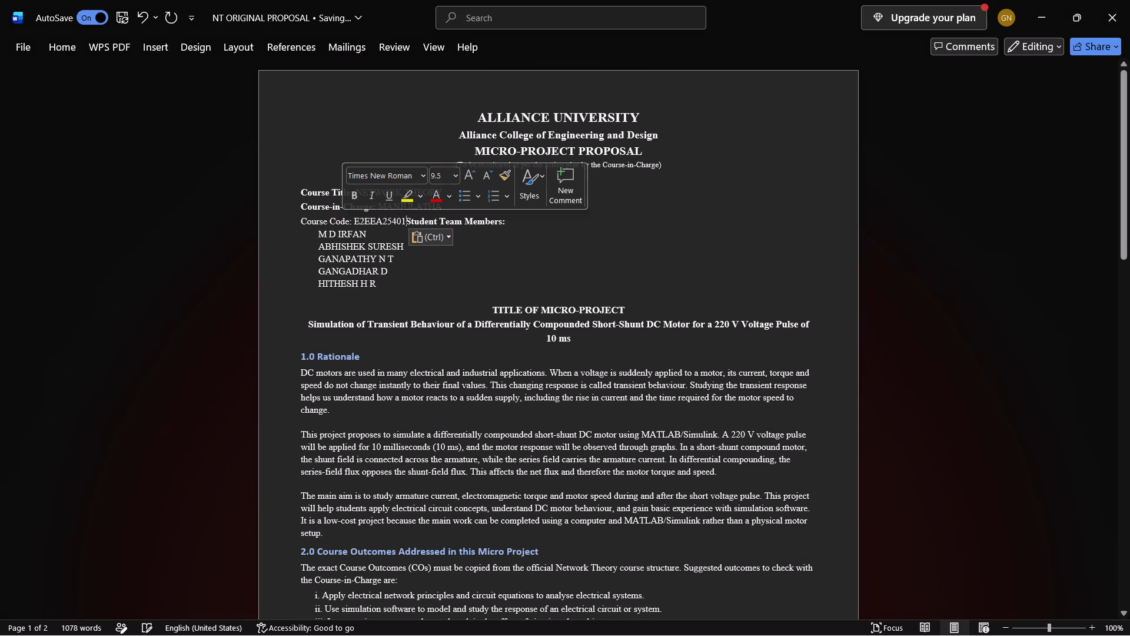
key(Return)
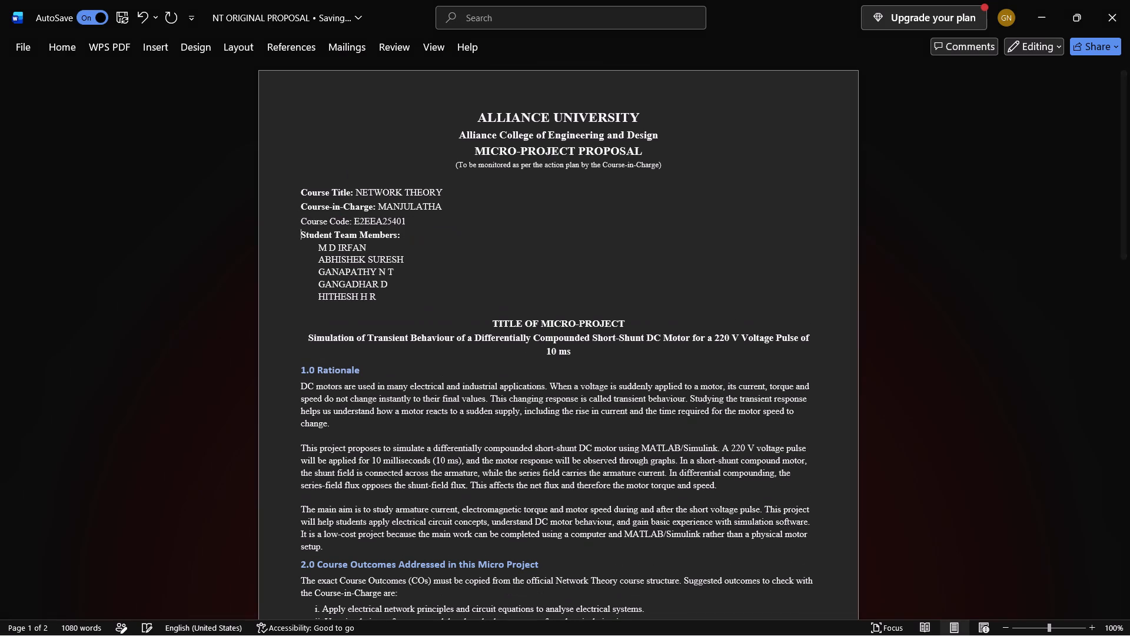
Compare the proposal's section 2.0 Course Outcomes with the official Course Outcomes (COs) in the Network Theory course structure.
scroll(508, 257, down, 2)
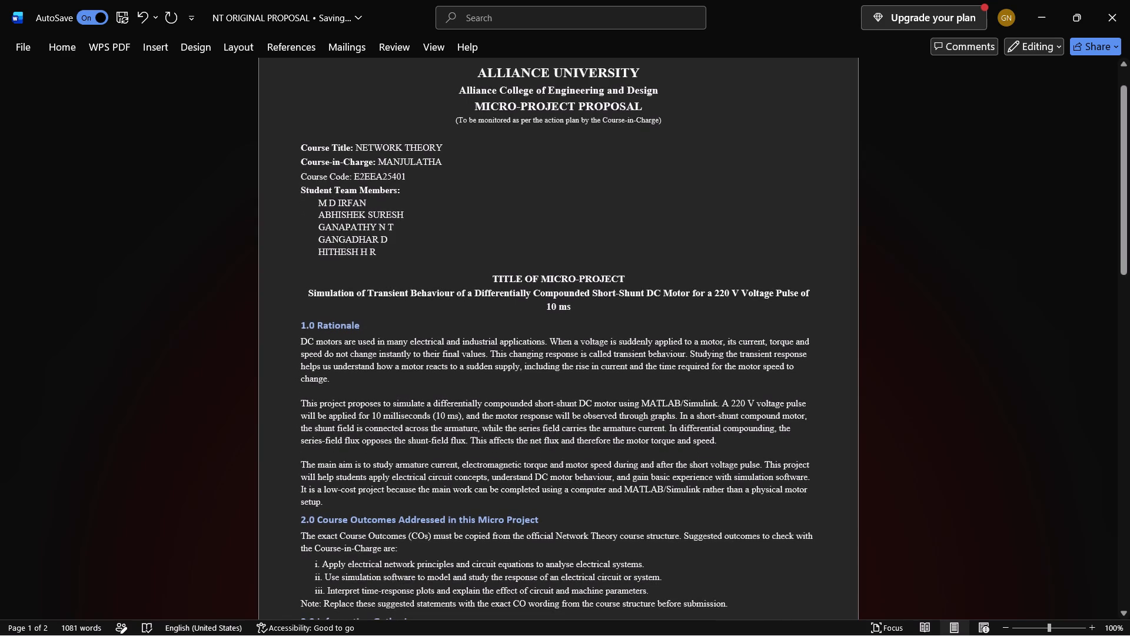
scroll(508, 257, down, 1)
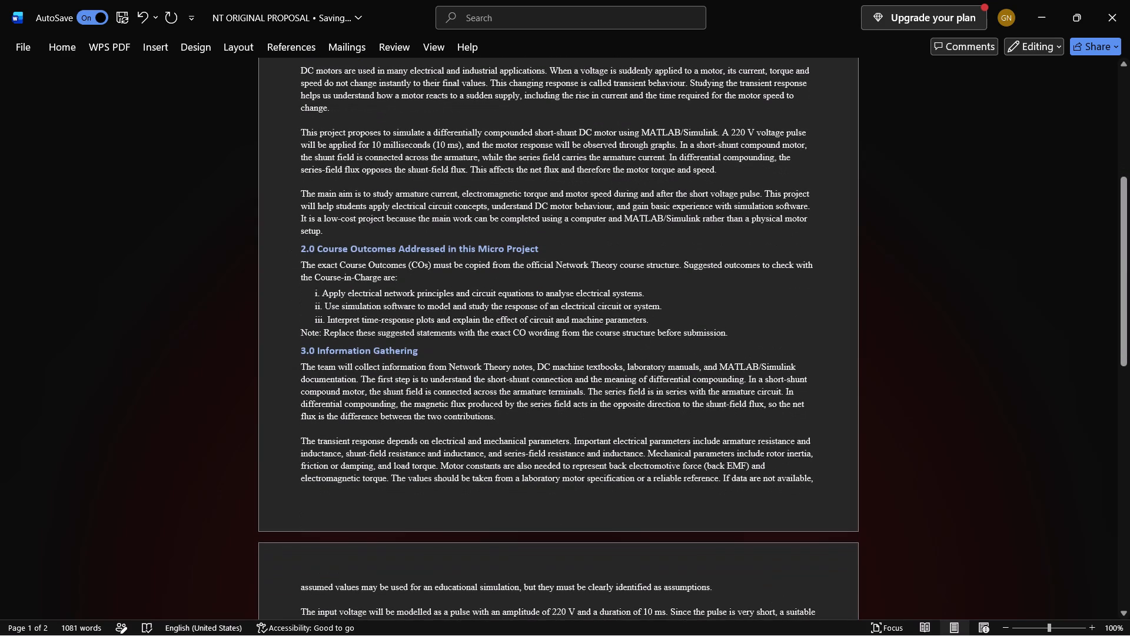
key(alt+Tab)
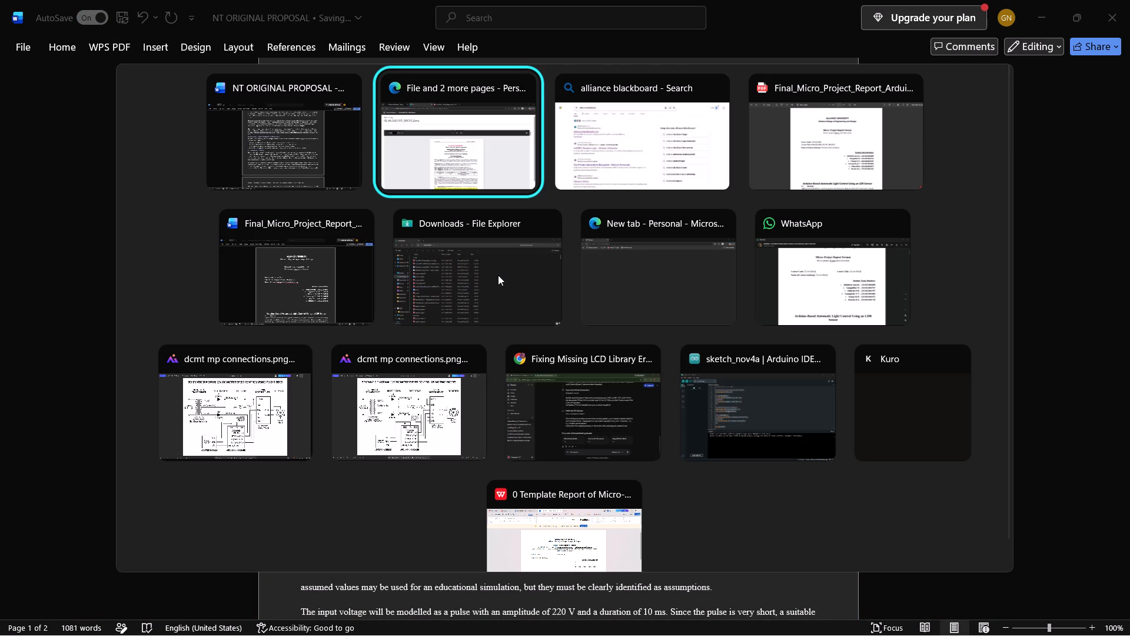
scroll(488, 404, down, 2)
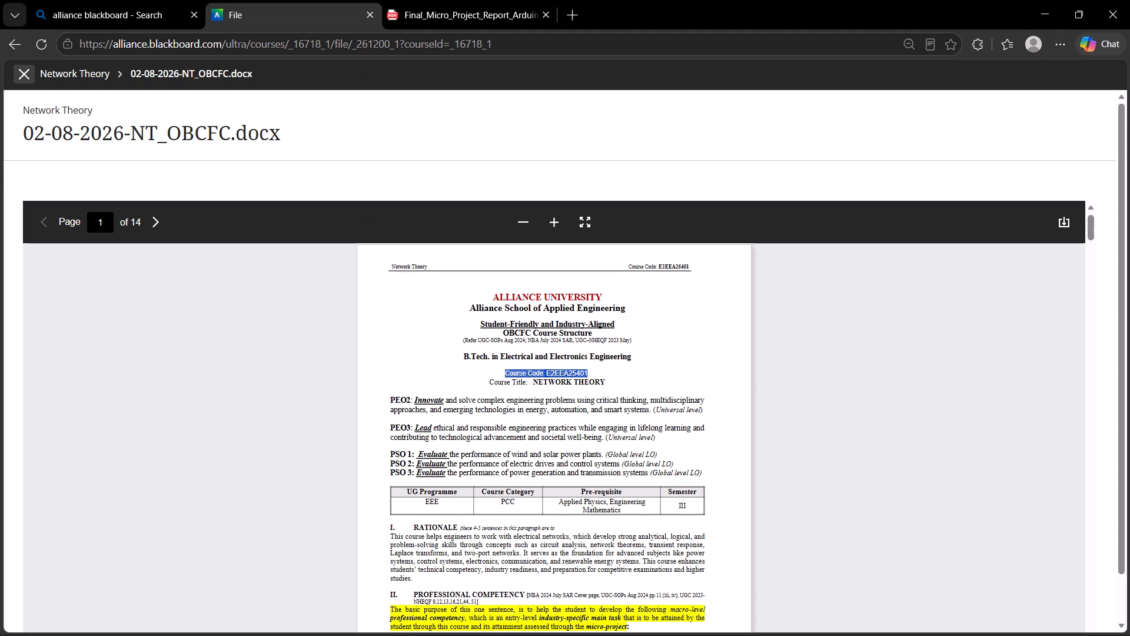
scroll(488, 404, down, 2)
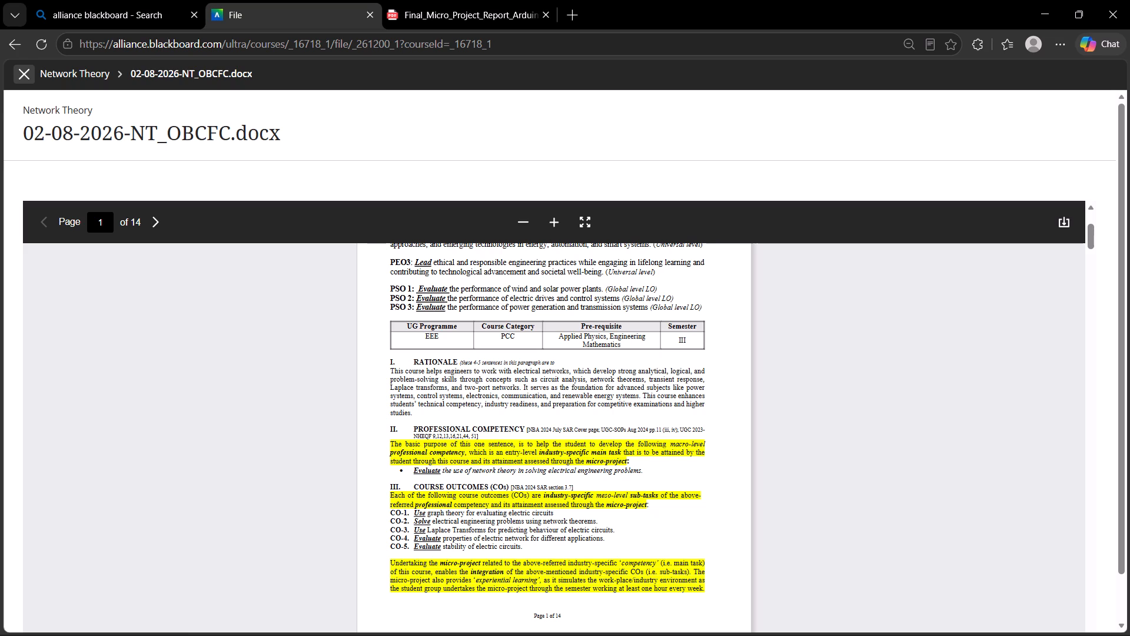
key(alt+Tab)
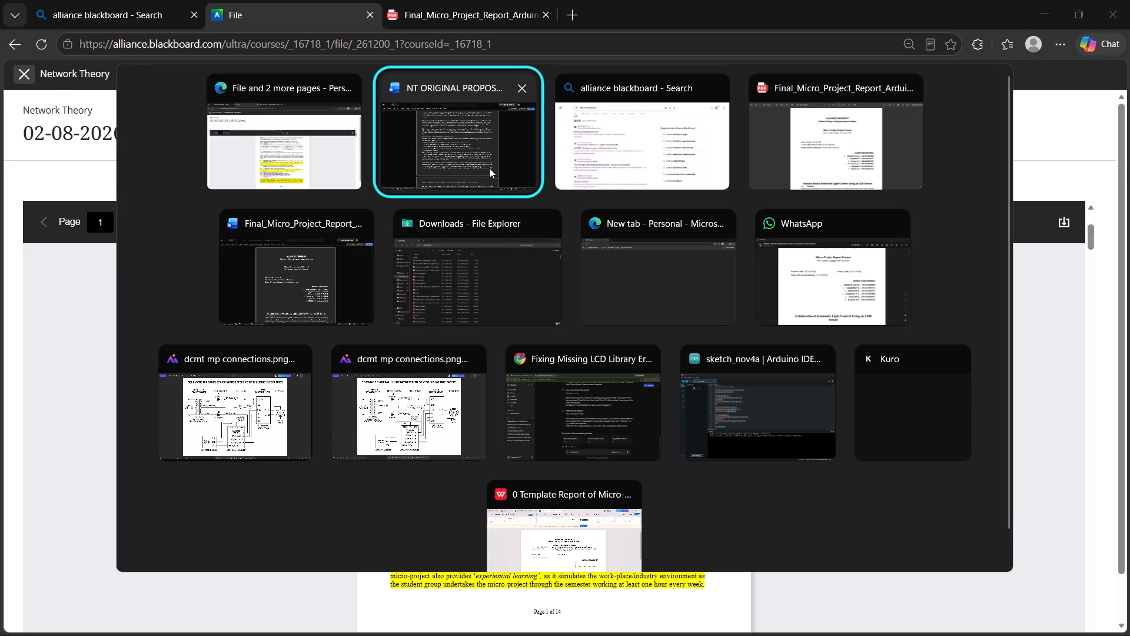
alt+click(489, 168)
scroll(477, 314, down, 3)
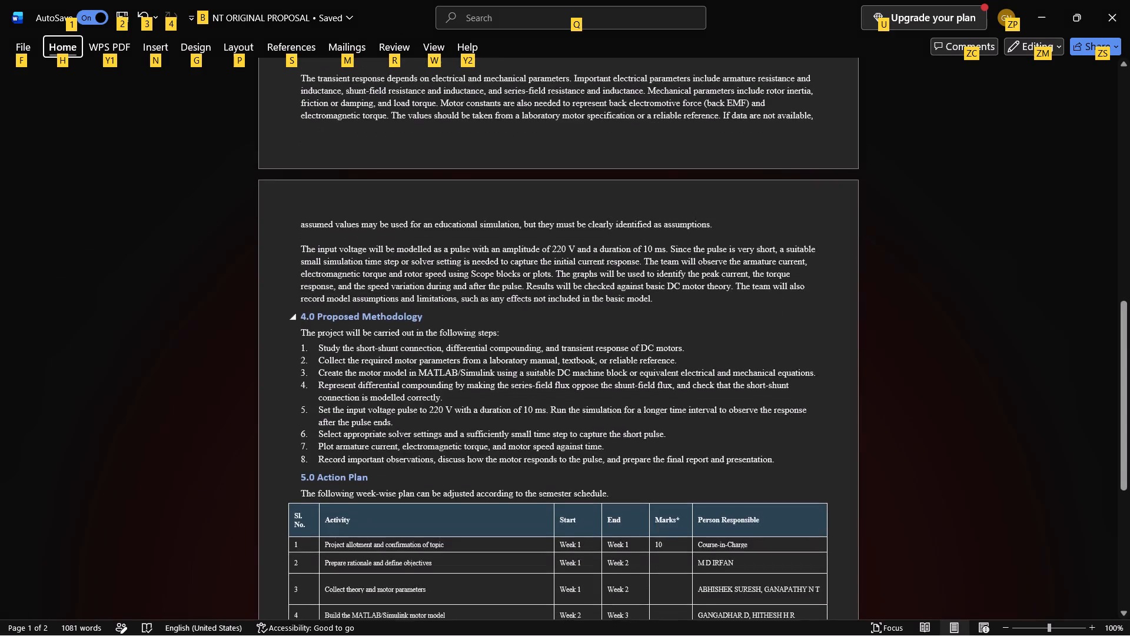
scroll(477, 314, up, 4)
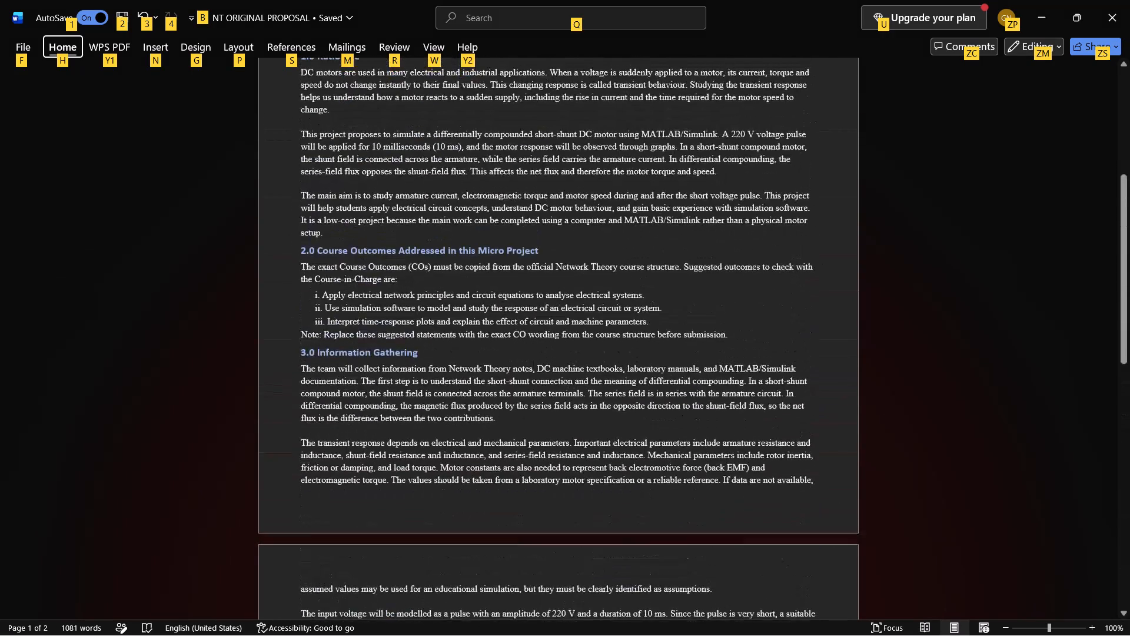
scroll(477, 314, up, 1)
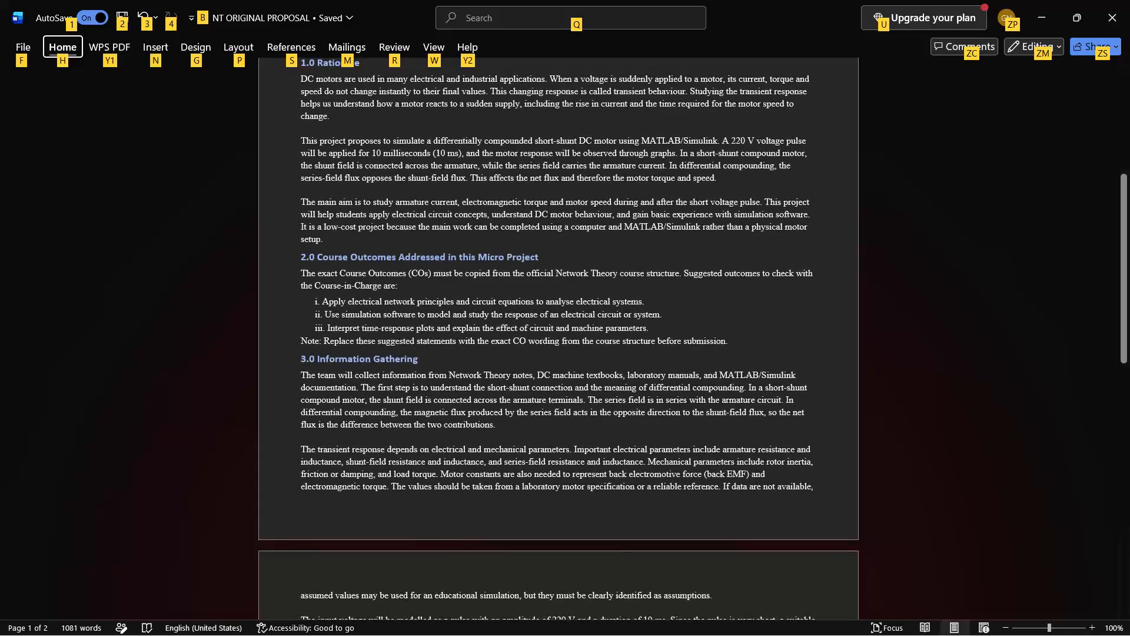
key(alt+Tab)
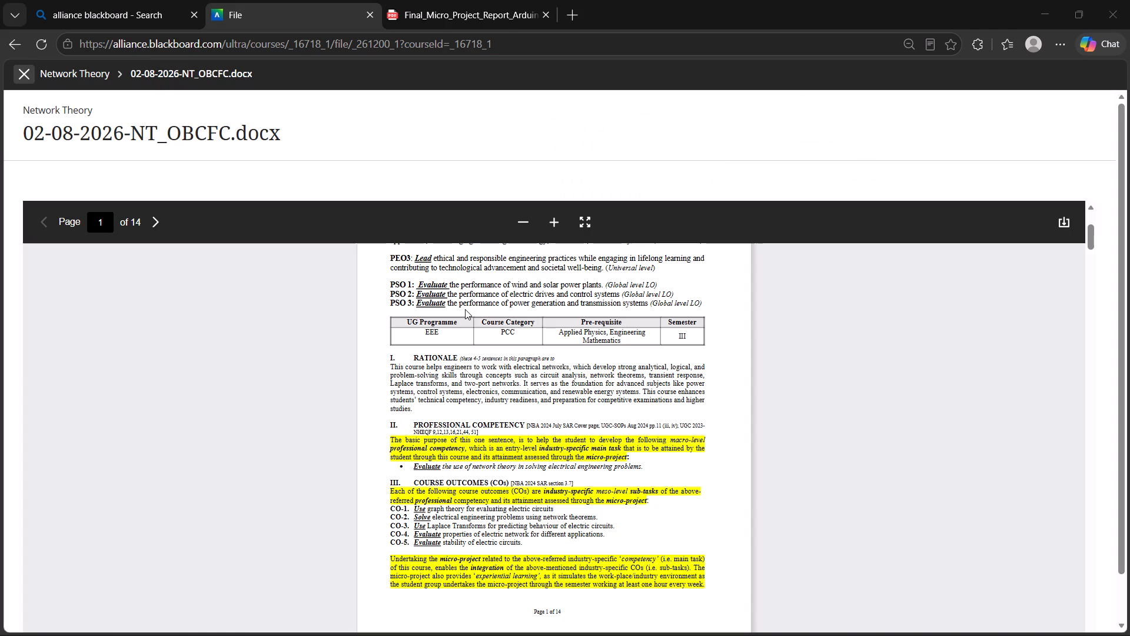
key(alt+Tab)
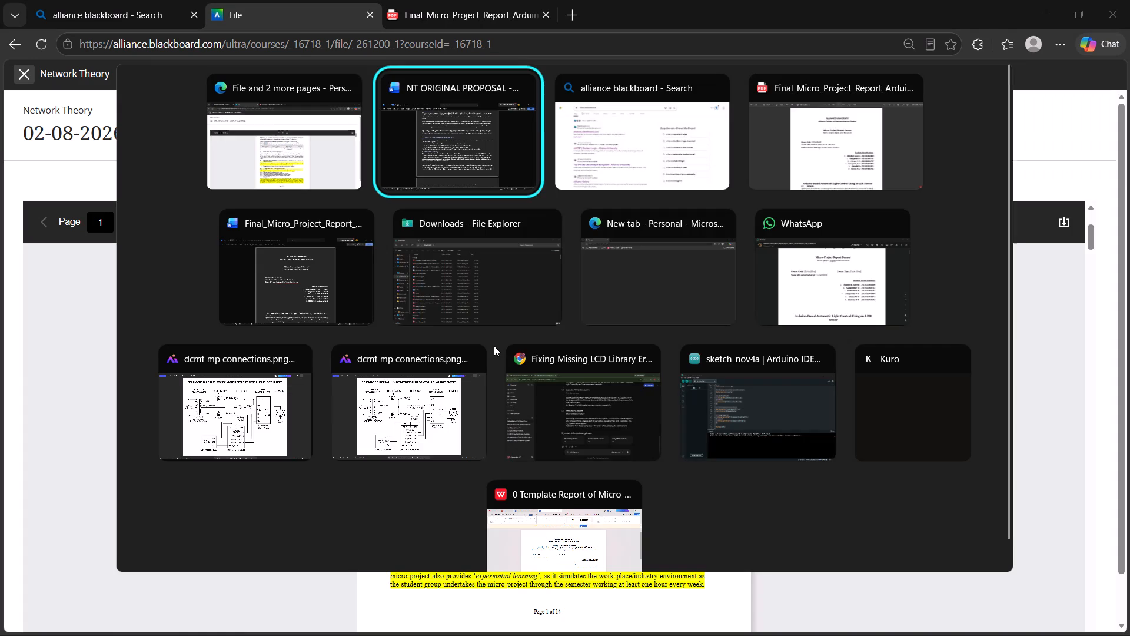
key(alt+Escape)
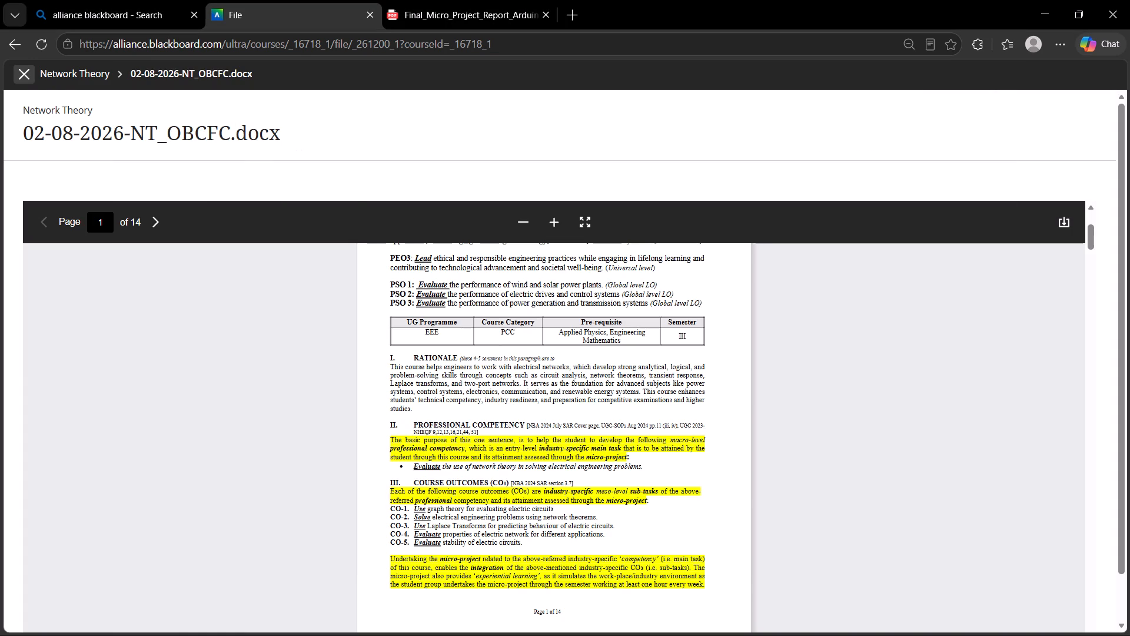
Reopen 02-08-2026-NT_OBCFC.docx and examine the Suggested Micro-Projects section for the COs assigned to the differentially compounded short-shunt DC motor project.
click(26, 75)
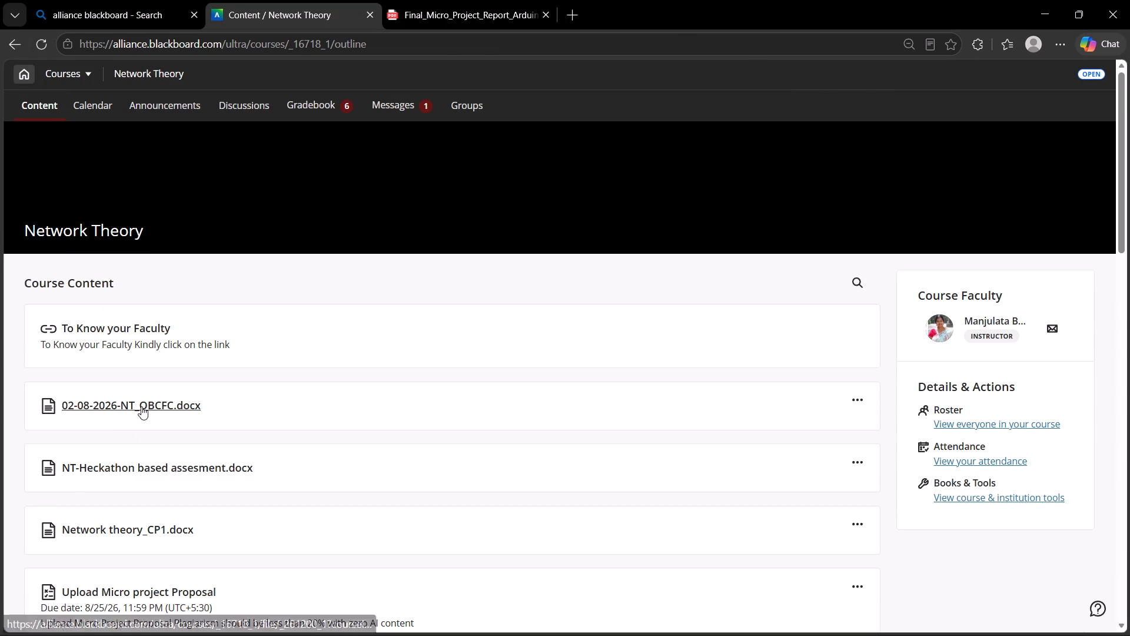
click(142, 408)
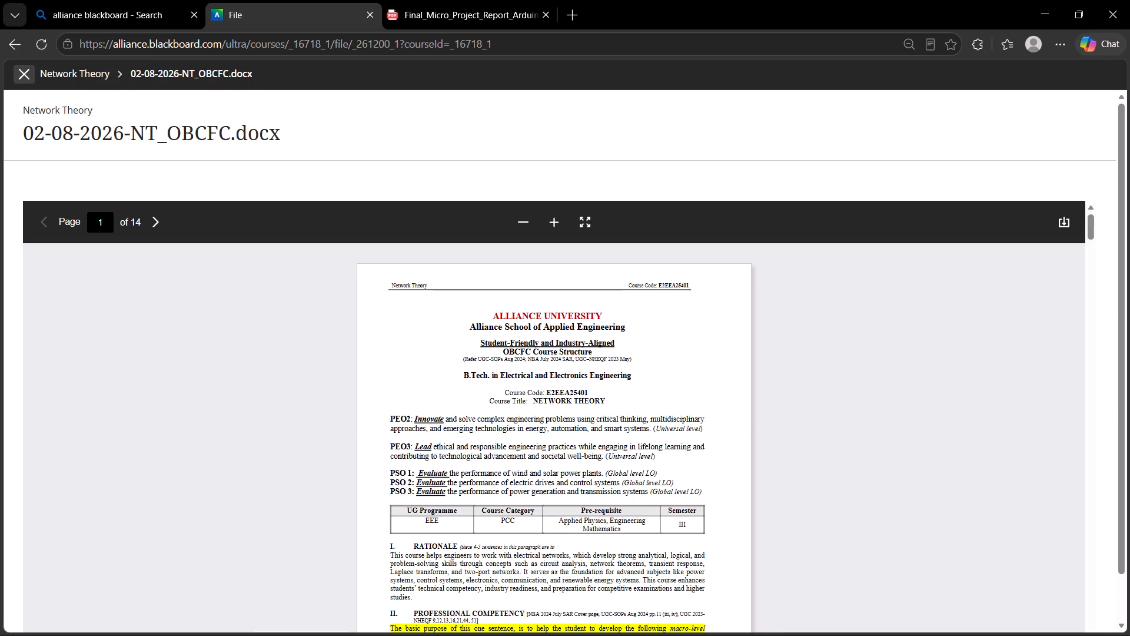
scroll(784, 473, down, 5)
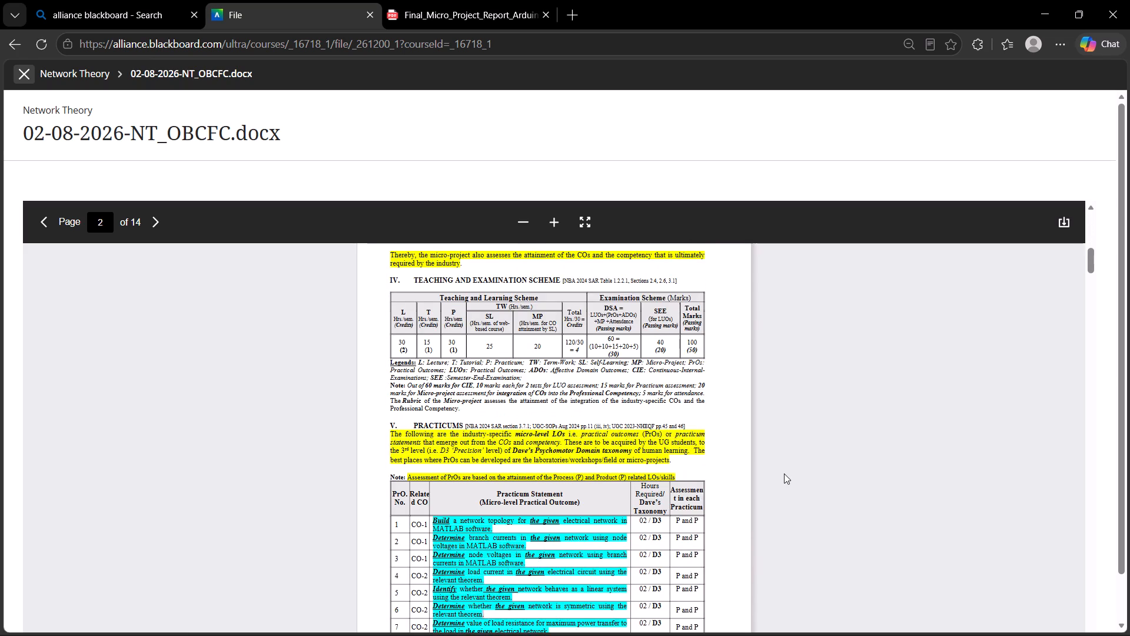
scroll(784, 473, down, 8)
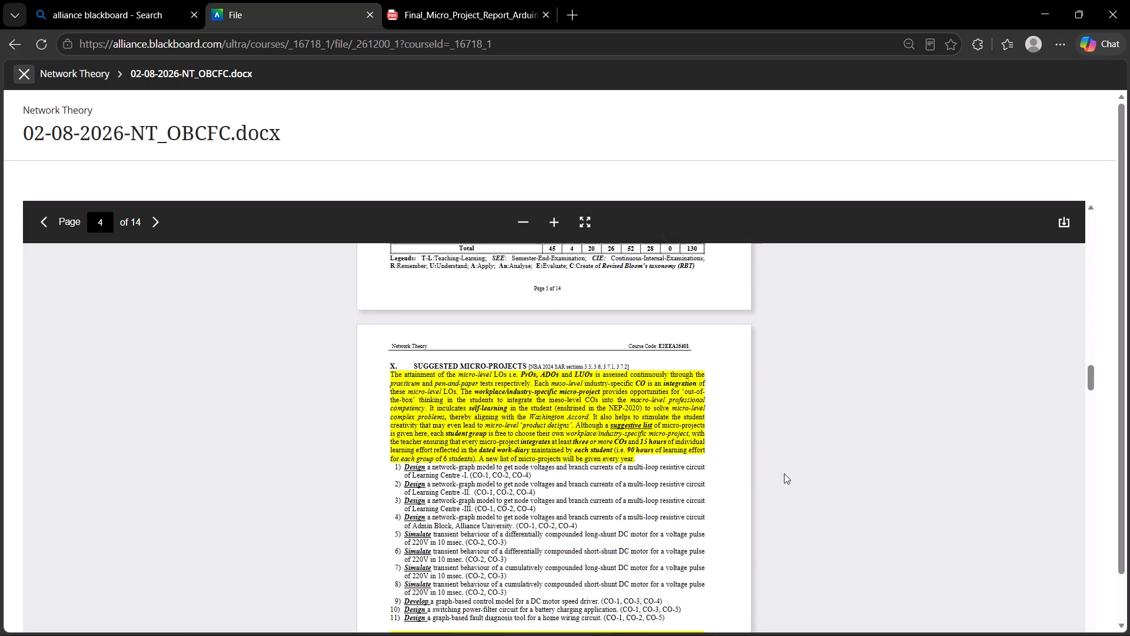
scroll(784, 473, down, 1)
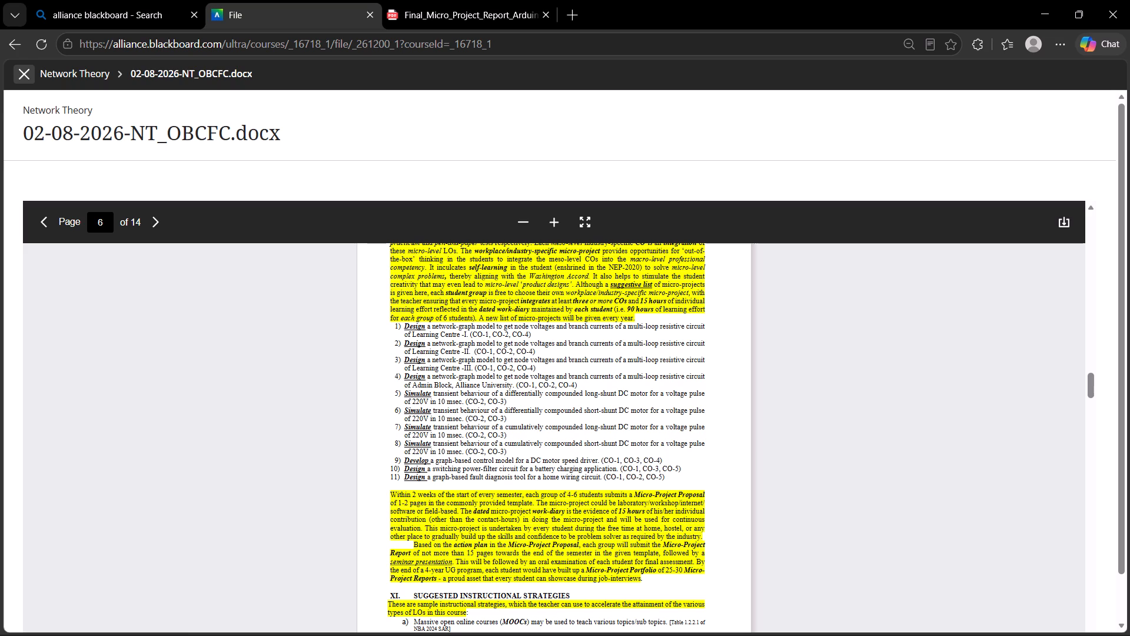
Copy the CO-2 to CO-4 lines from section III, Course Outcomes, on page 1 of the course structure.
scroll(480, 404, up, 5)
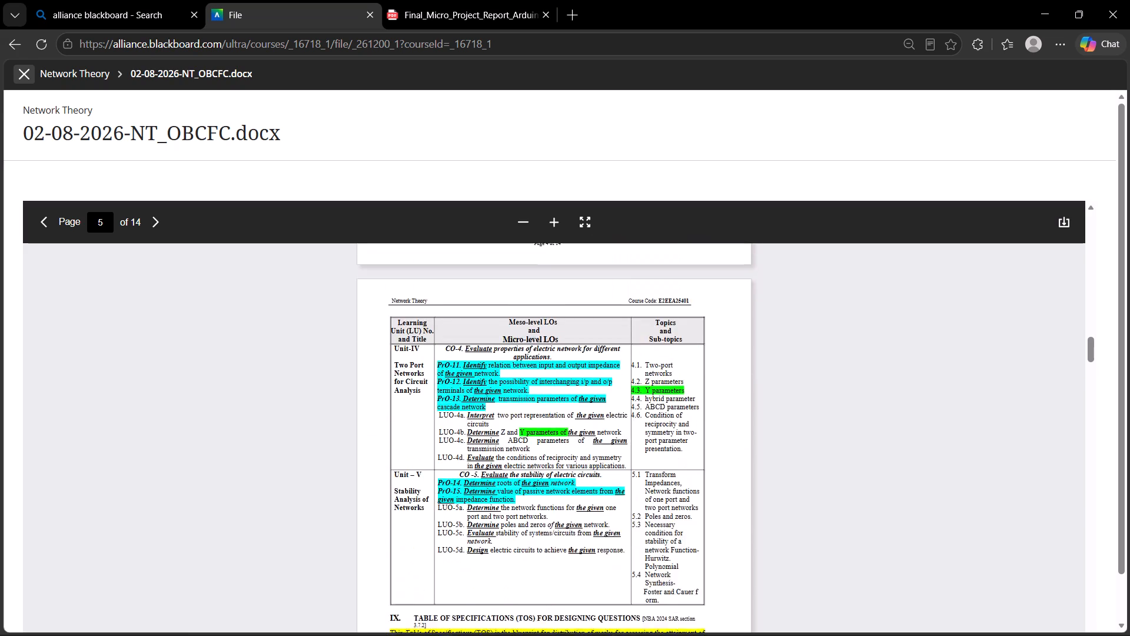
scroll(480, 404, up, 11)
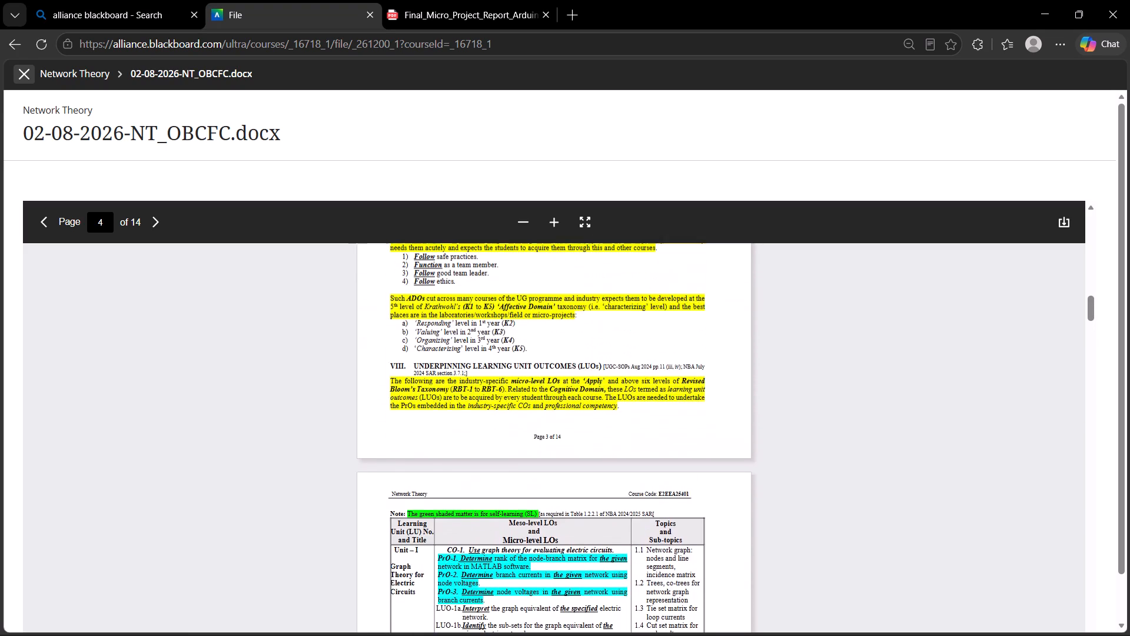
scroll(480, 404, up, 8)
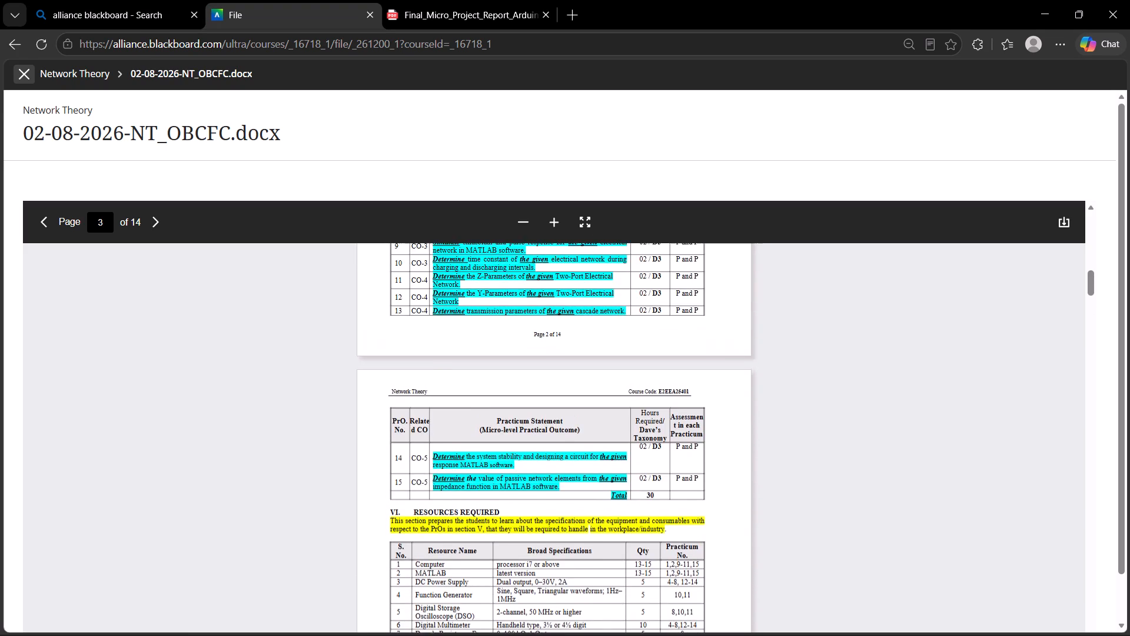
scroll(480, 404, up, 8)
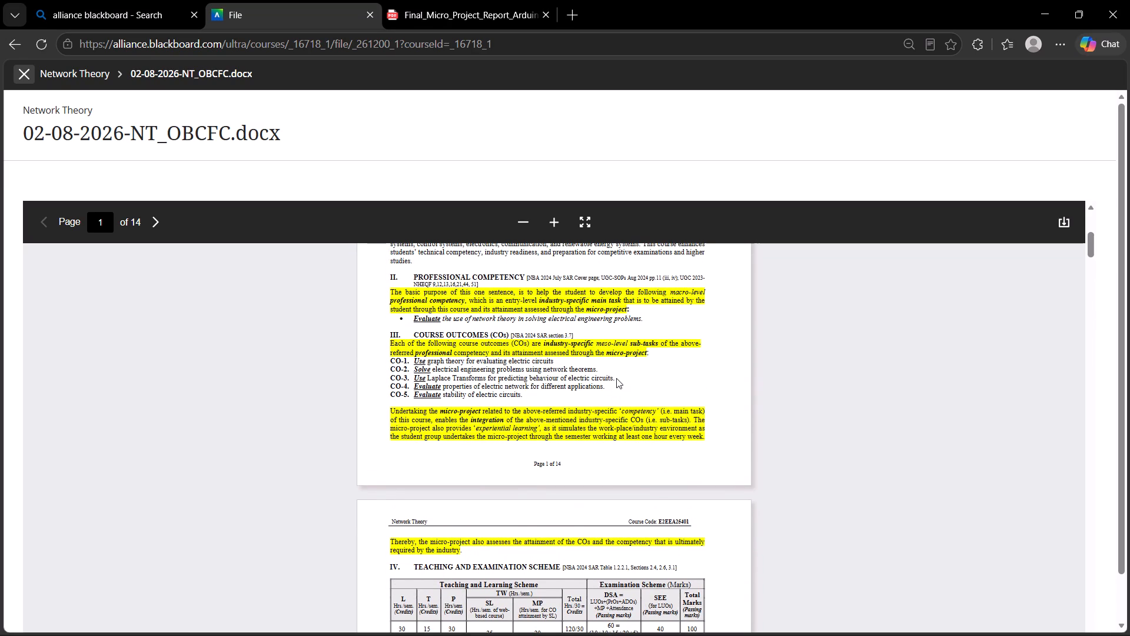
drag(616, 378, 417, 372)
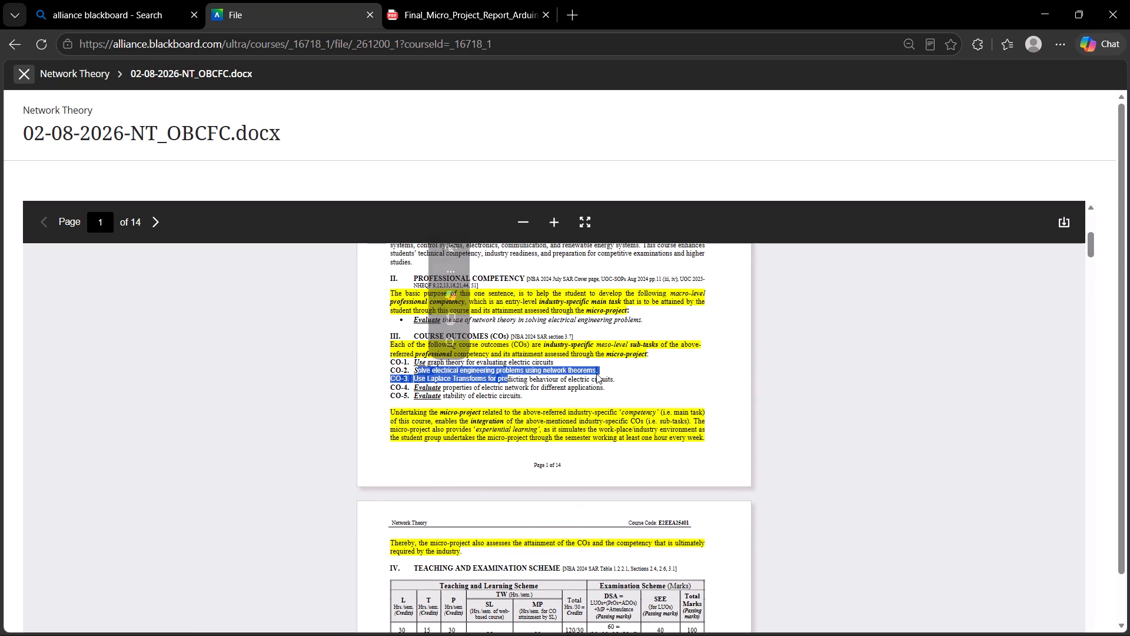
drag(619, 376, 629, 377)
drag(629, 377, 593, 379)
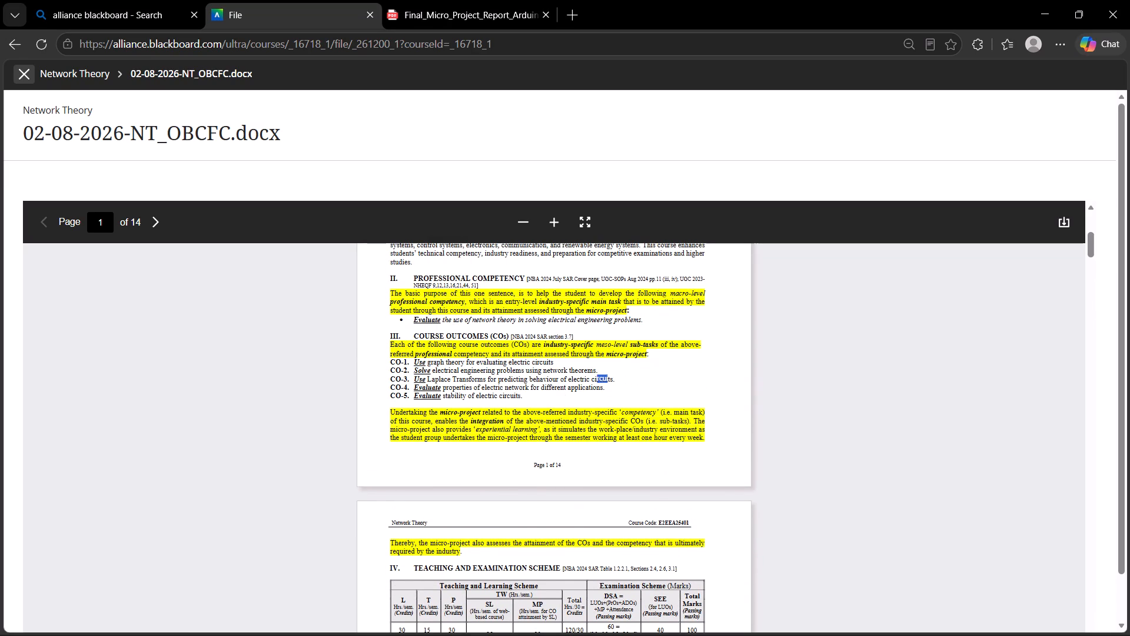
drag(593, 379, 590, 380)
click(634, 382)
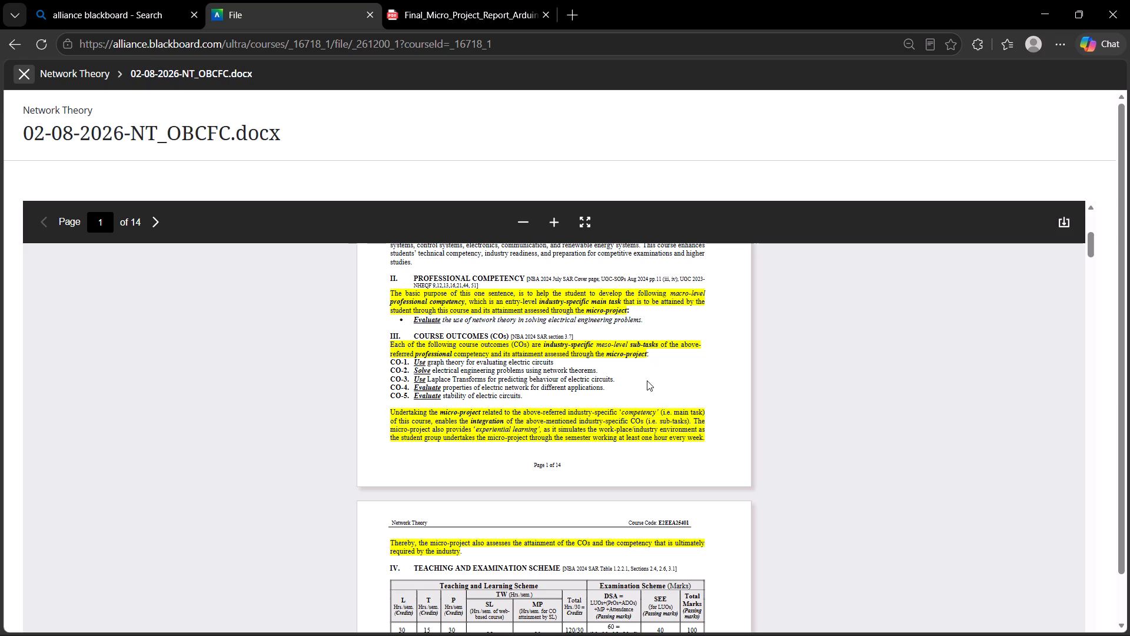
drag(647, 376, 377, 374)
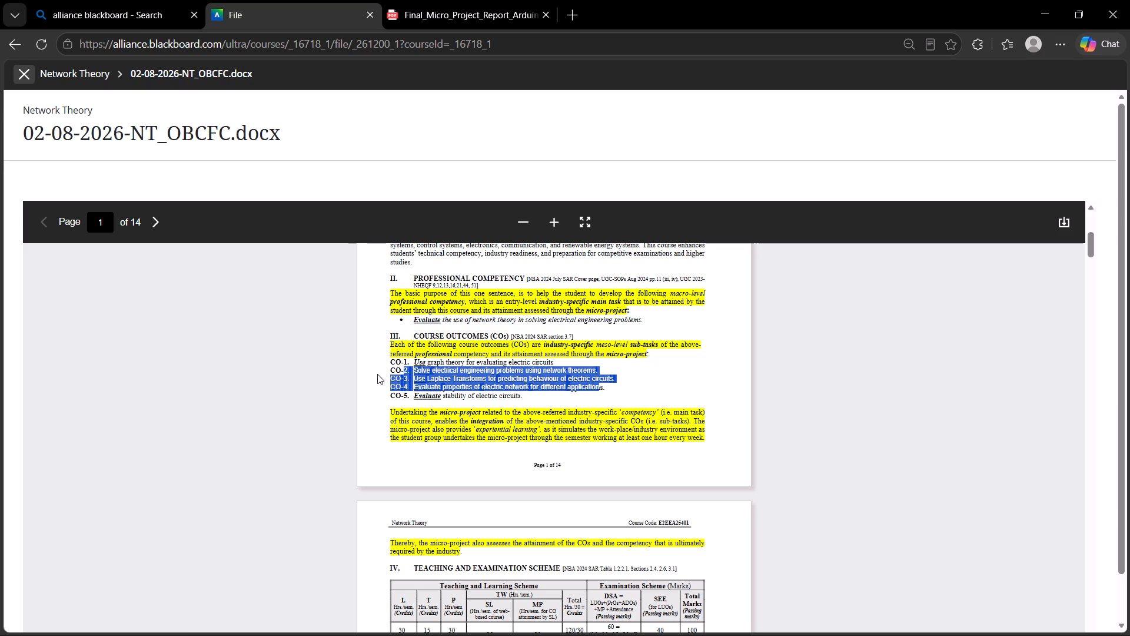
drag(377, 374, 373, 375)
key(ctrl+c)
Switch to Word and replace suggested outcomes i to iii in section 2.0 with the copied CO lines.
key(alt+Tab)
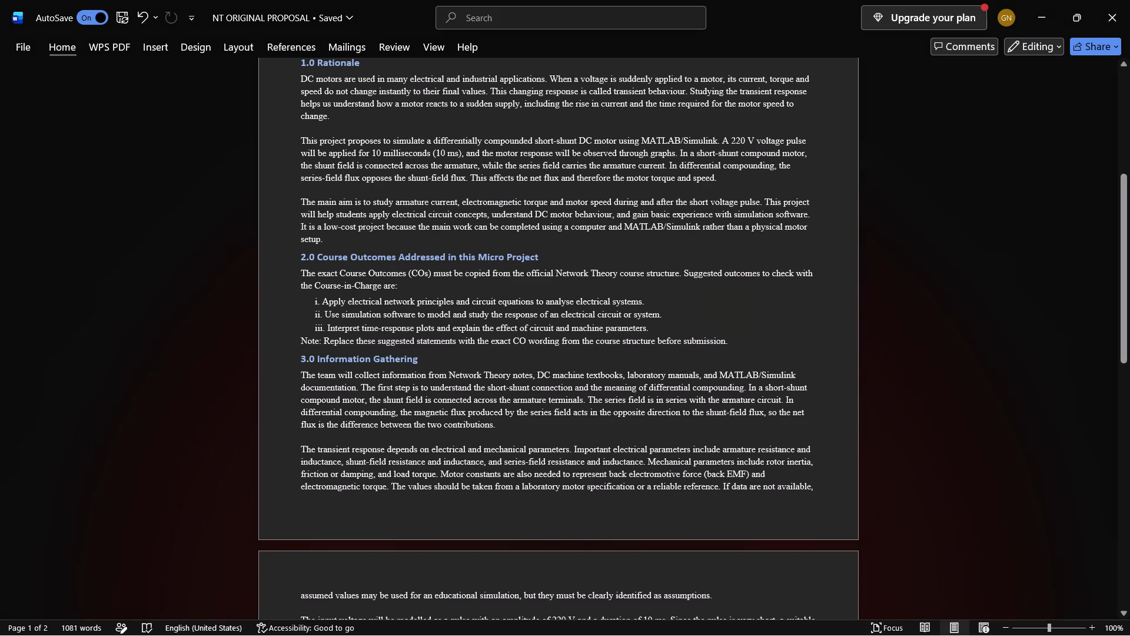
drag(663, 329, 335, 299)
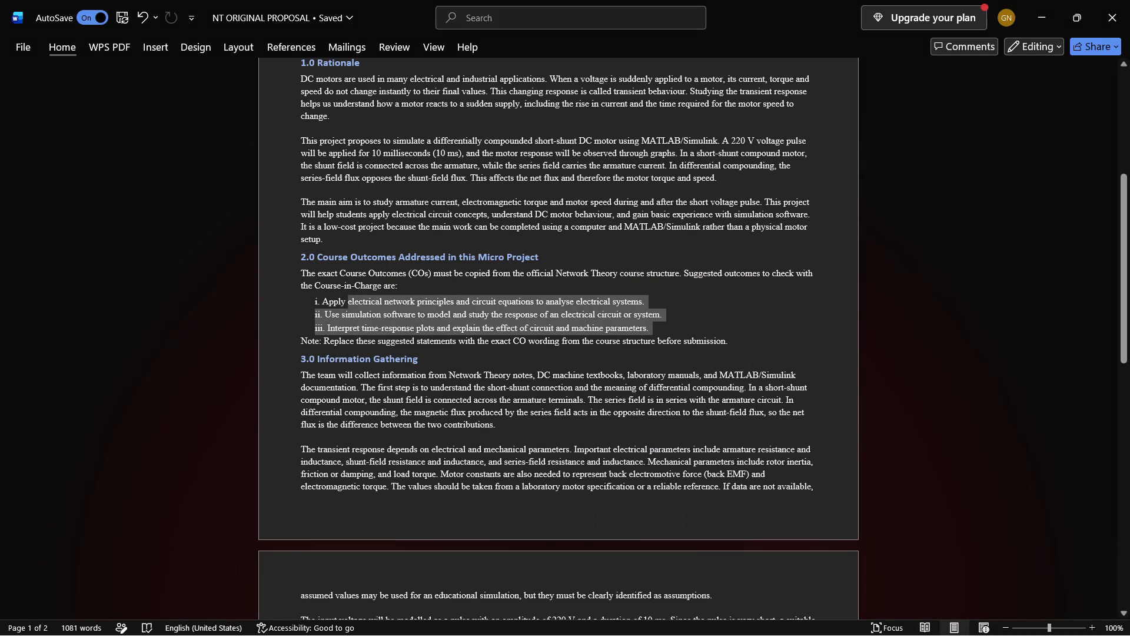
drag(335, 299, 312, 300)
key(BackSpace)
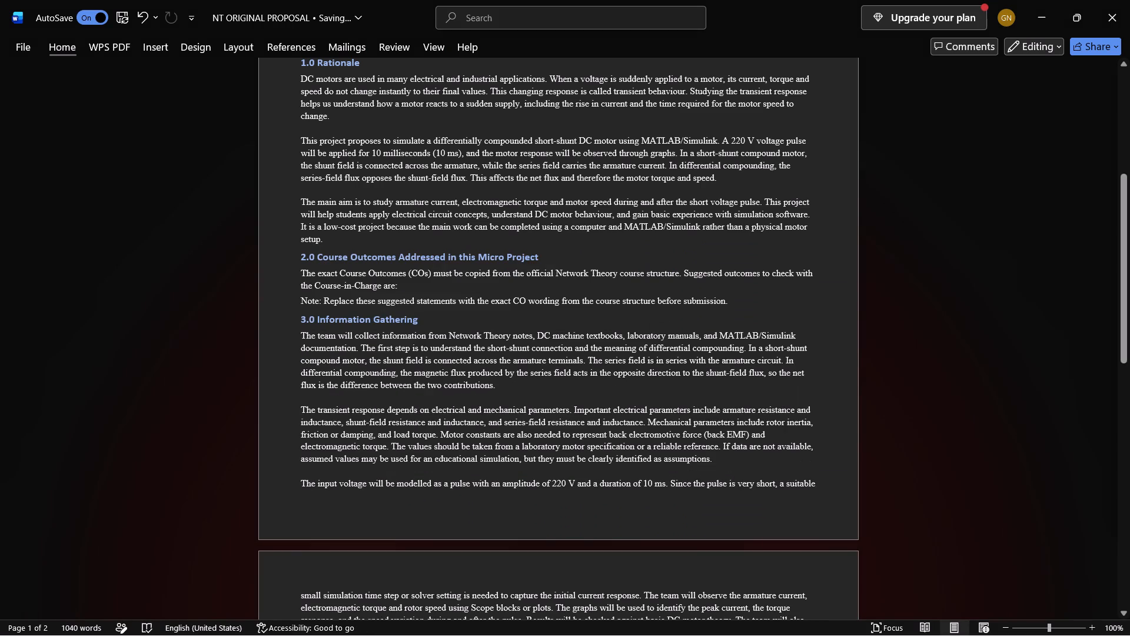
key(ctrl+v)
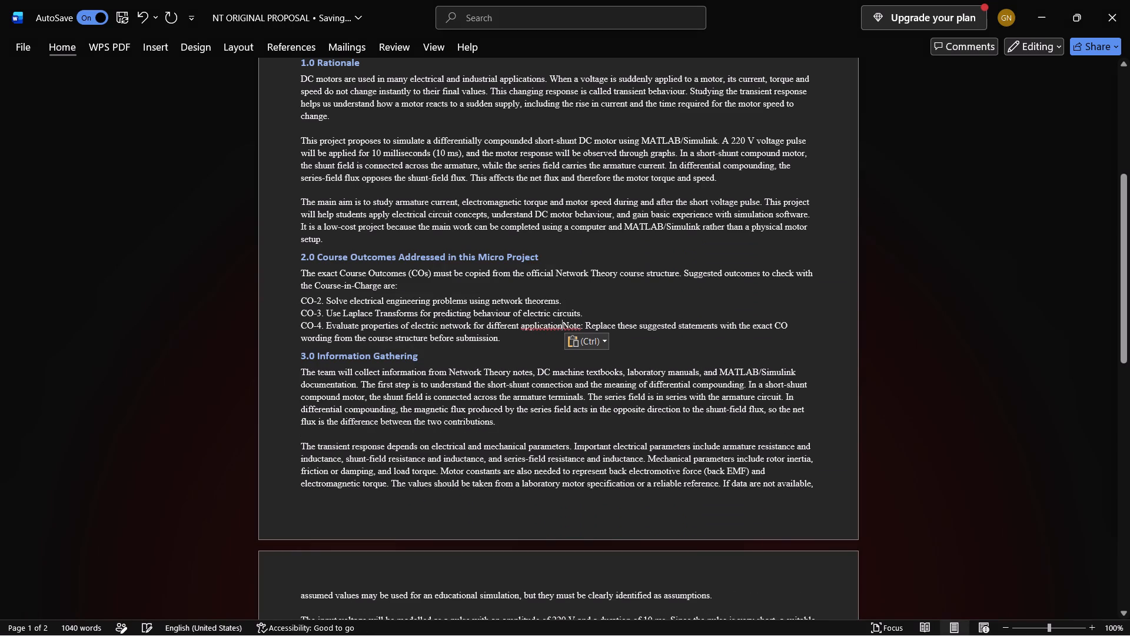
Delete the CO-4 text together with the note about replacing suggested statements at the end of section 2.0.
drag(505, 339, 293, 323)
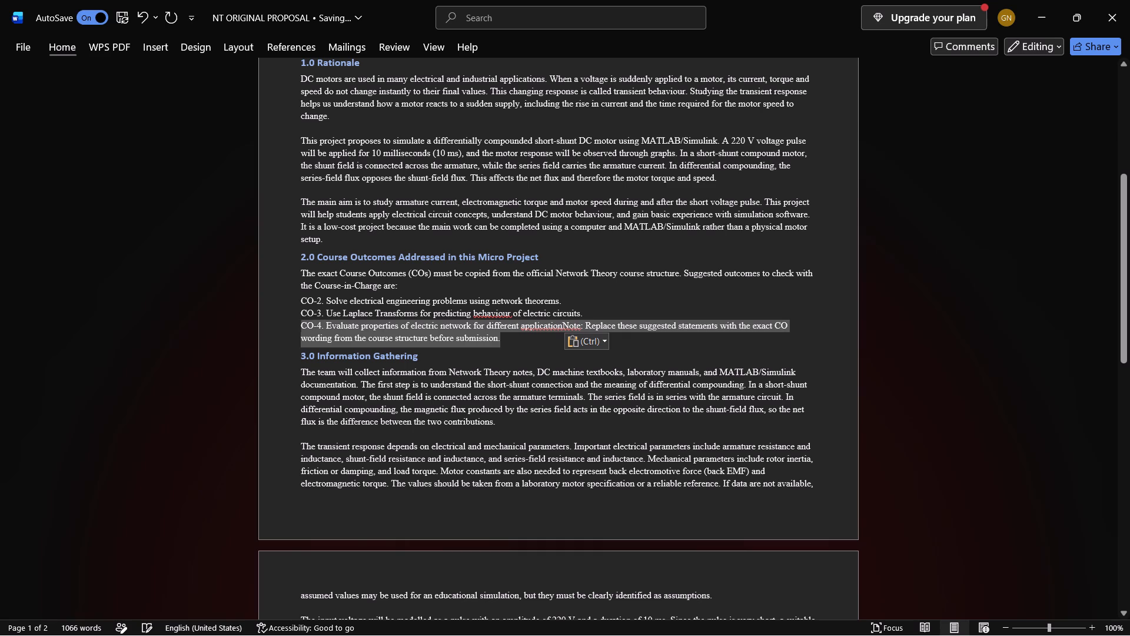
drag(293, 323, 292, 323)
key(BackSpace)
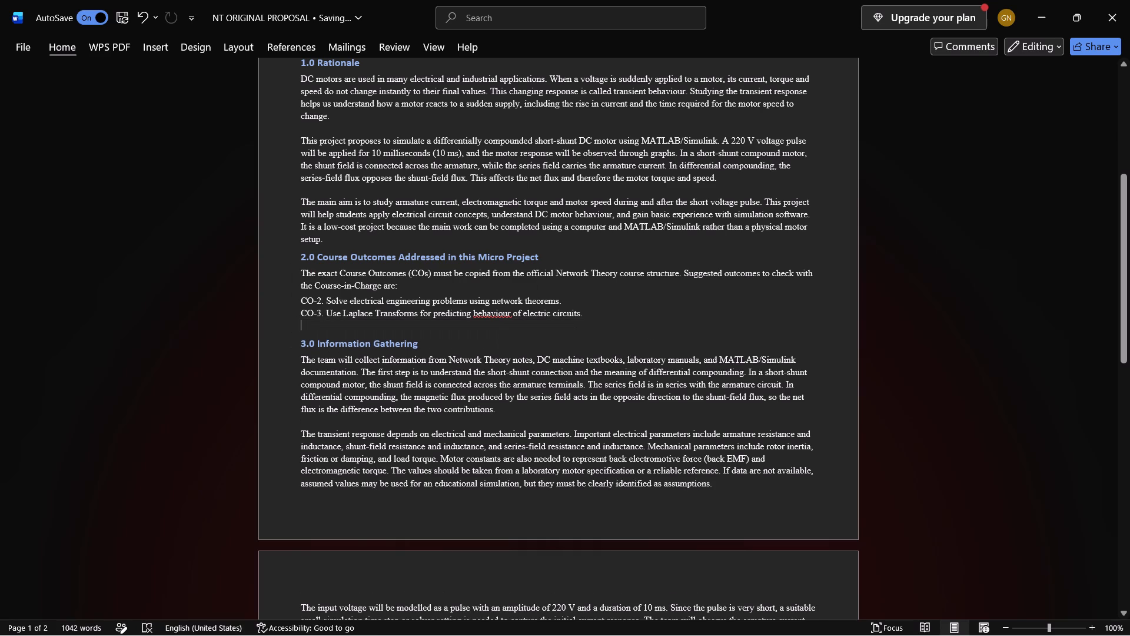
Save a copy of the proposal as a PDF named NT ORIGINAL PROPOSAL in the OneDrive Documents folder.
scroll(438, 333, up, 1)
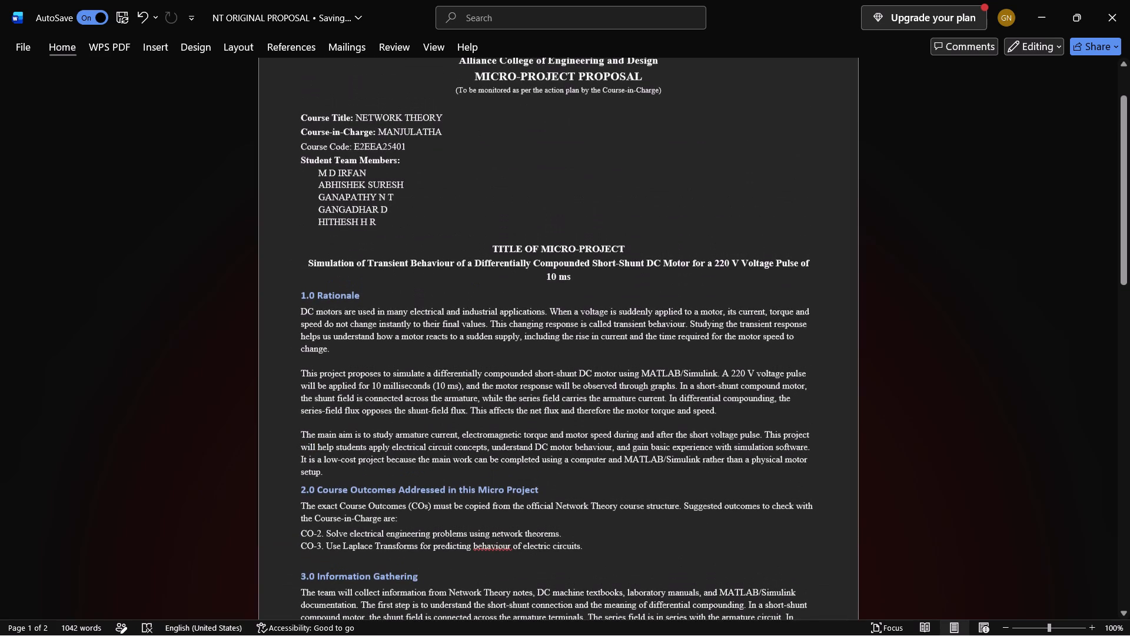
scroll(438, 333, up, 2)
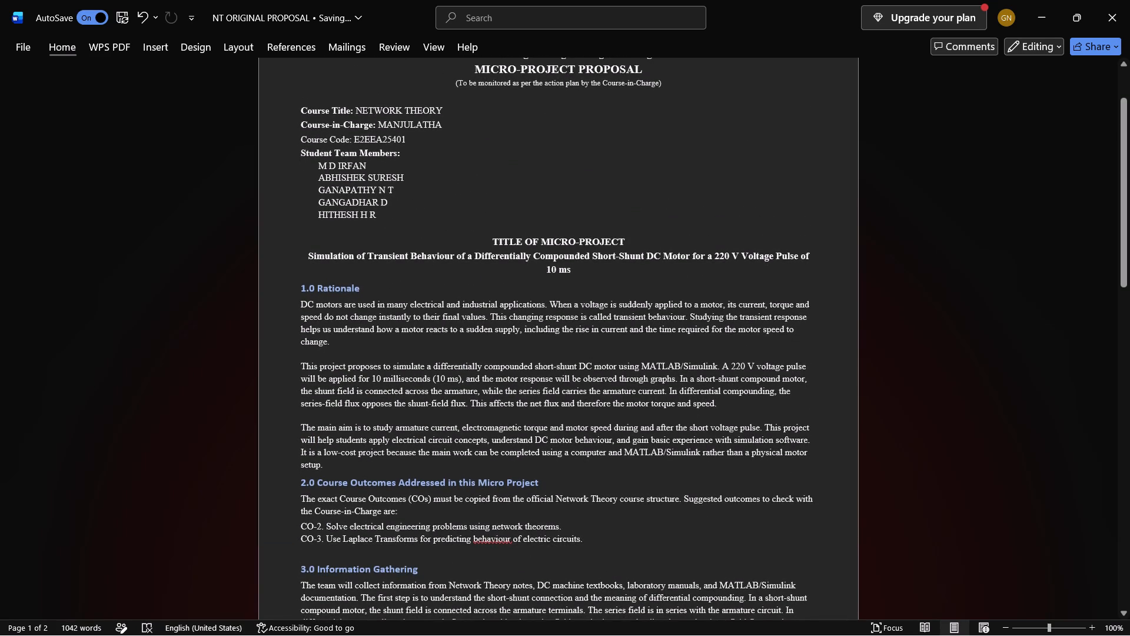
scroll(438, 333, up, 1)
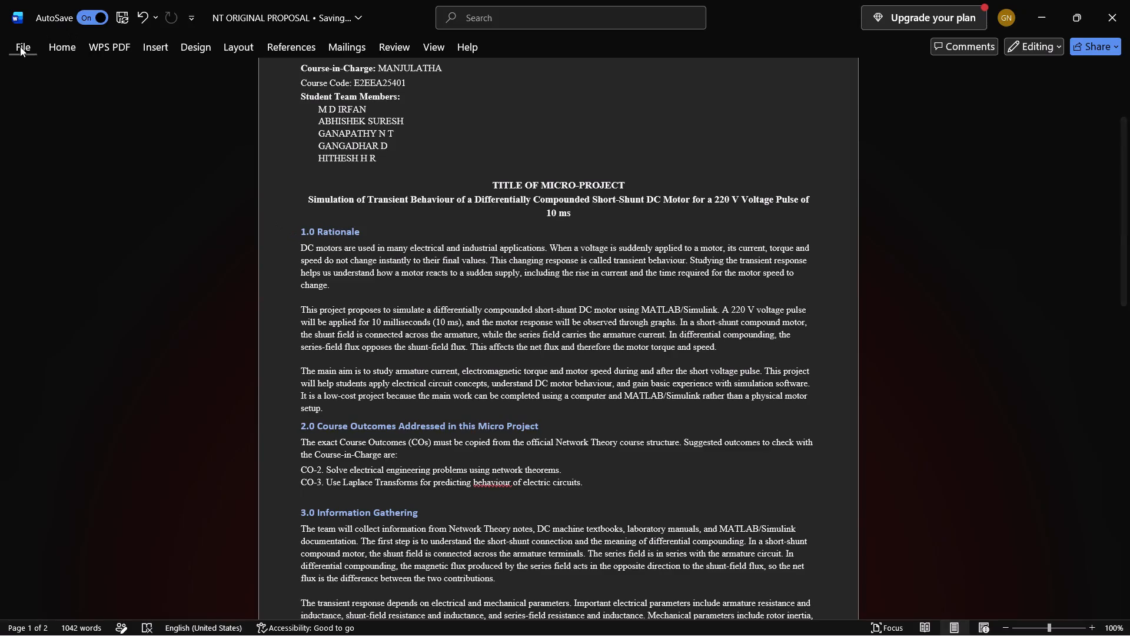
click(19, 43)
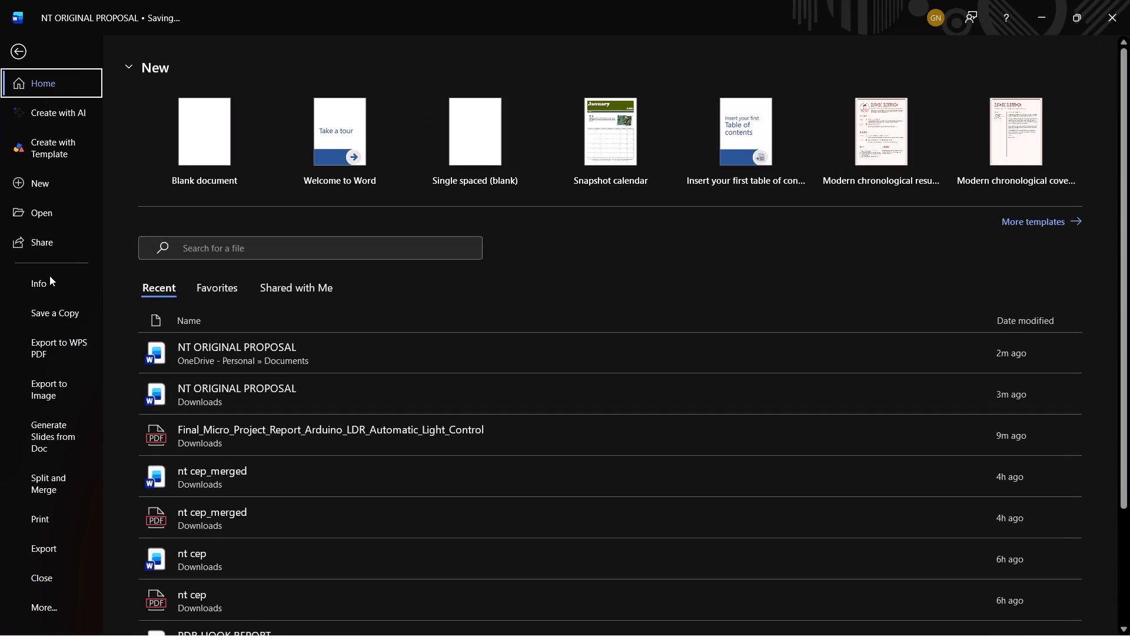
click(53, 312)
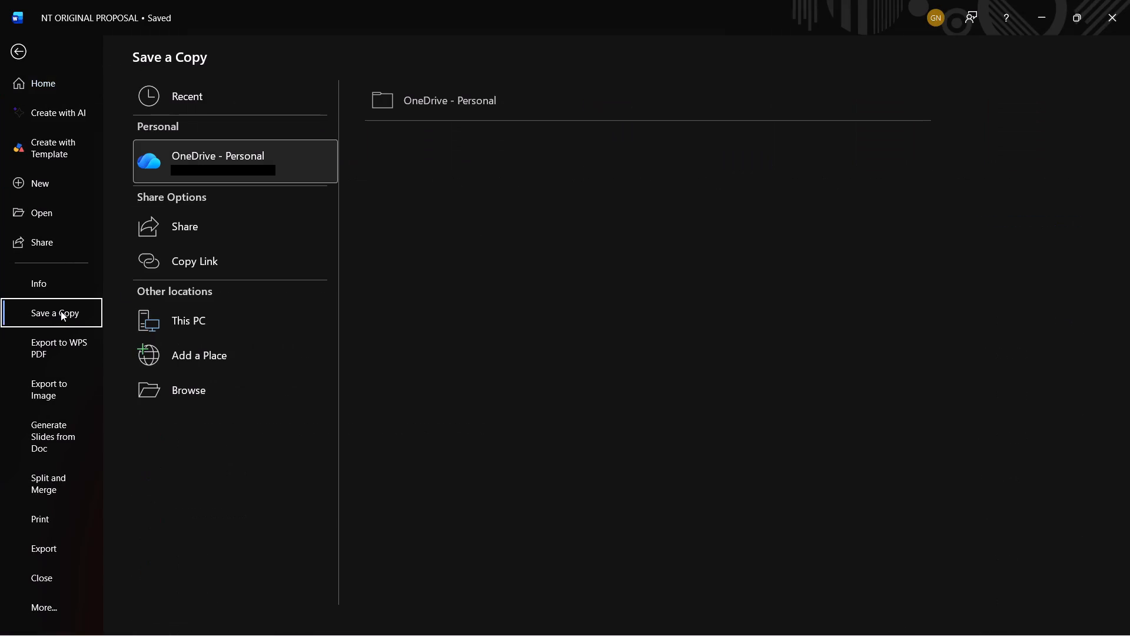
double_click(162, 309)
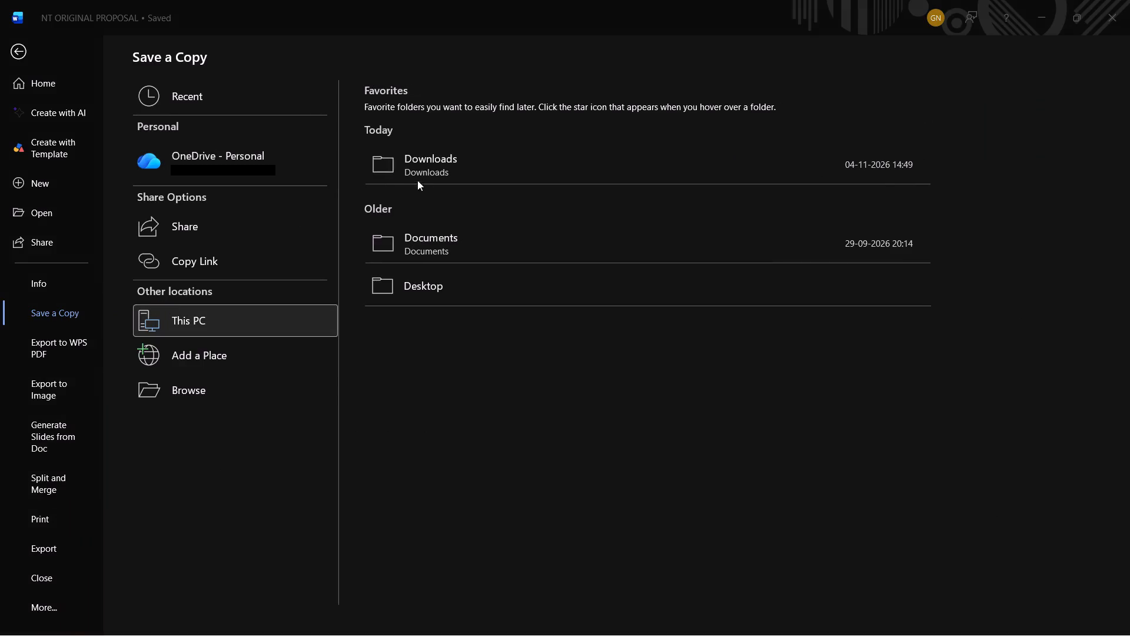
click(205, 261)
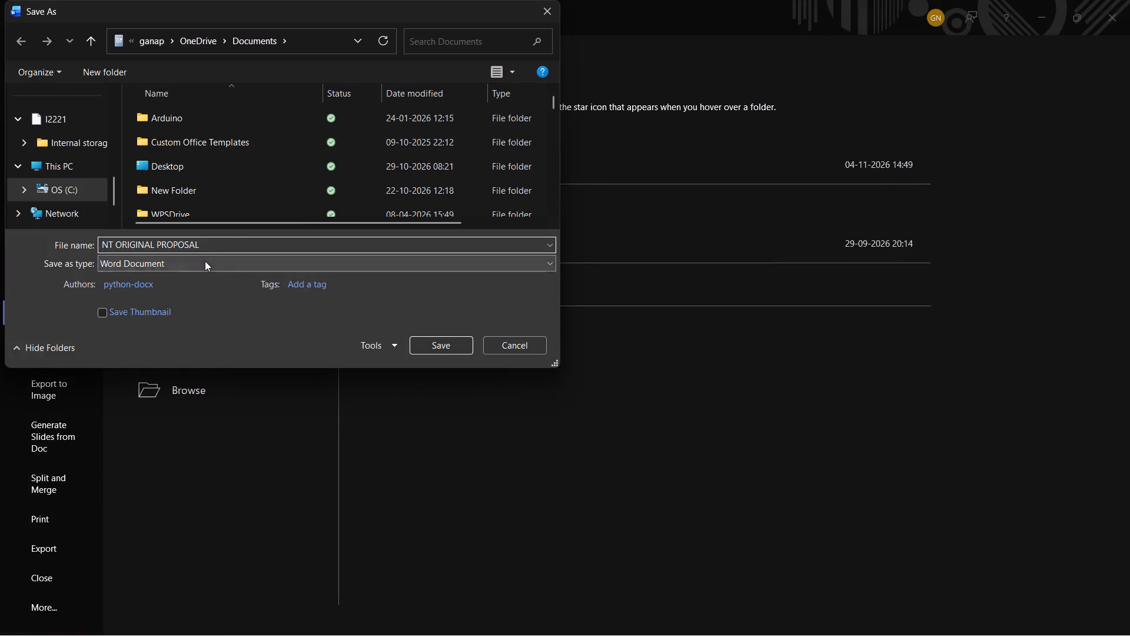
click(159, 349)
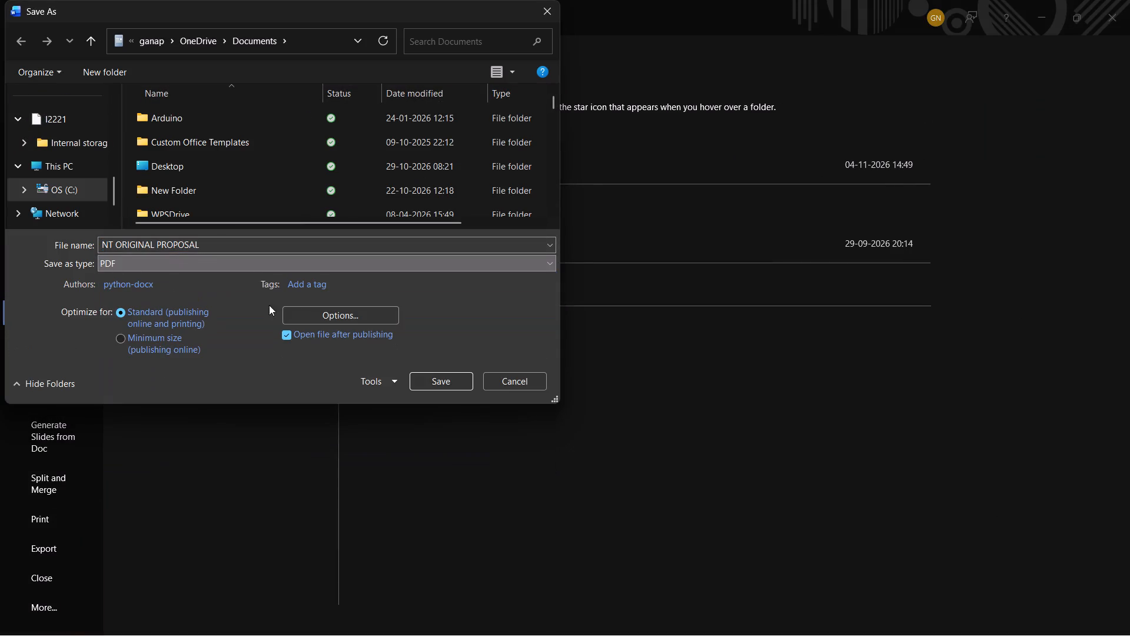
click(451, 377)
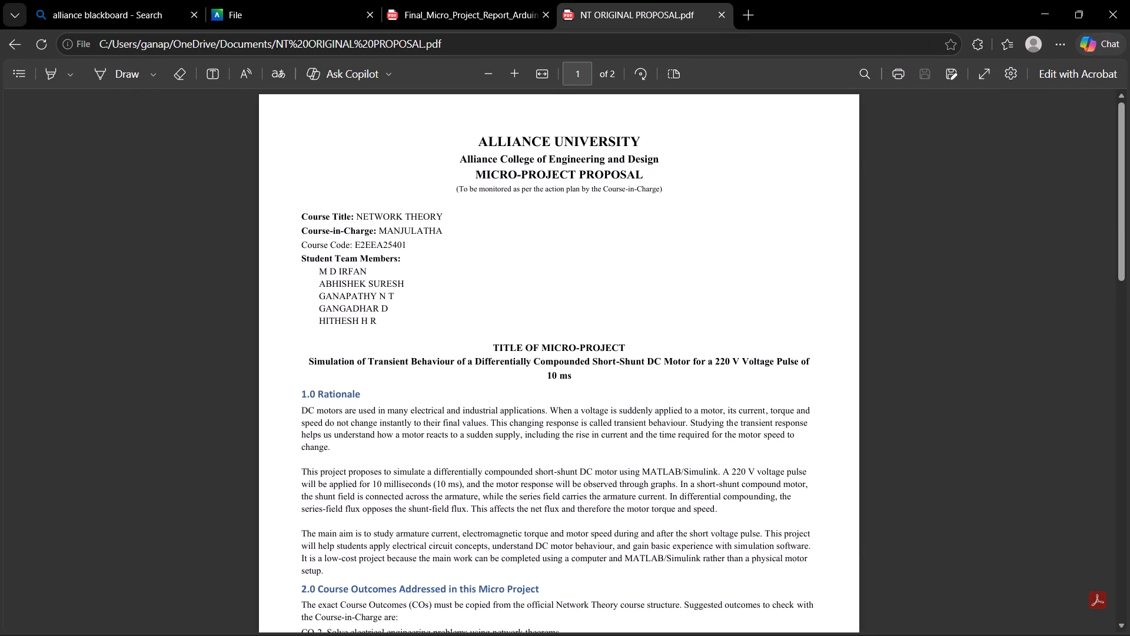
Return to Word and save another PDF copy of NT ORIGINAL PROPOSAL in the Downloads folder.
key(alt+Tab)
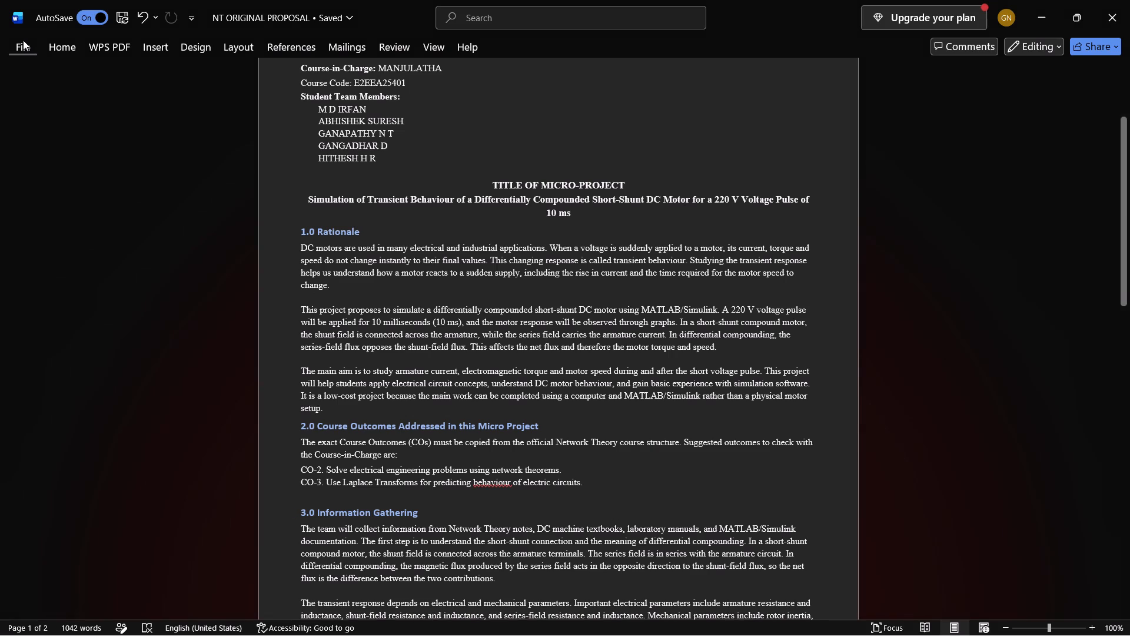
click(22, 39)
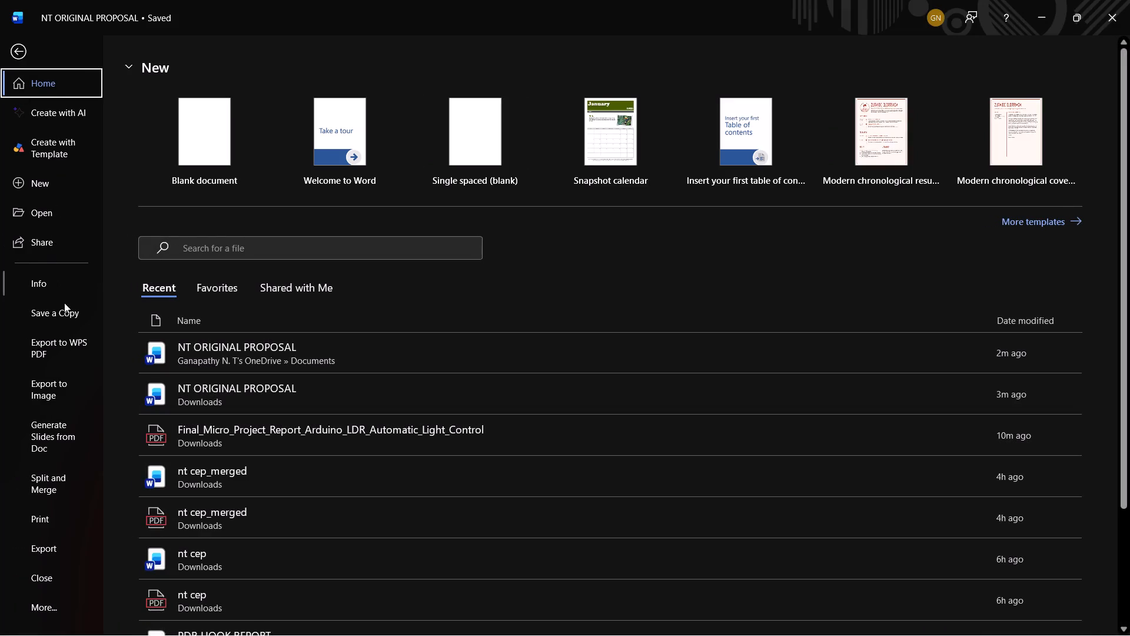
double_click(67, 310)
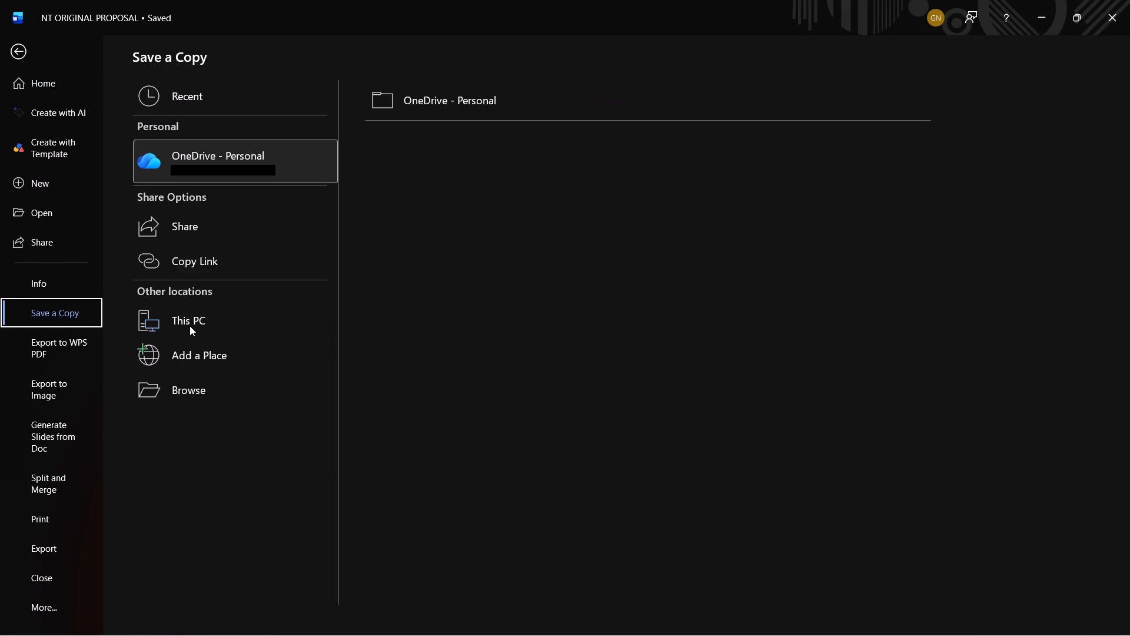
double_click(190, 326)
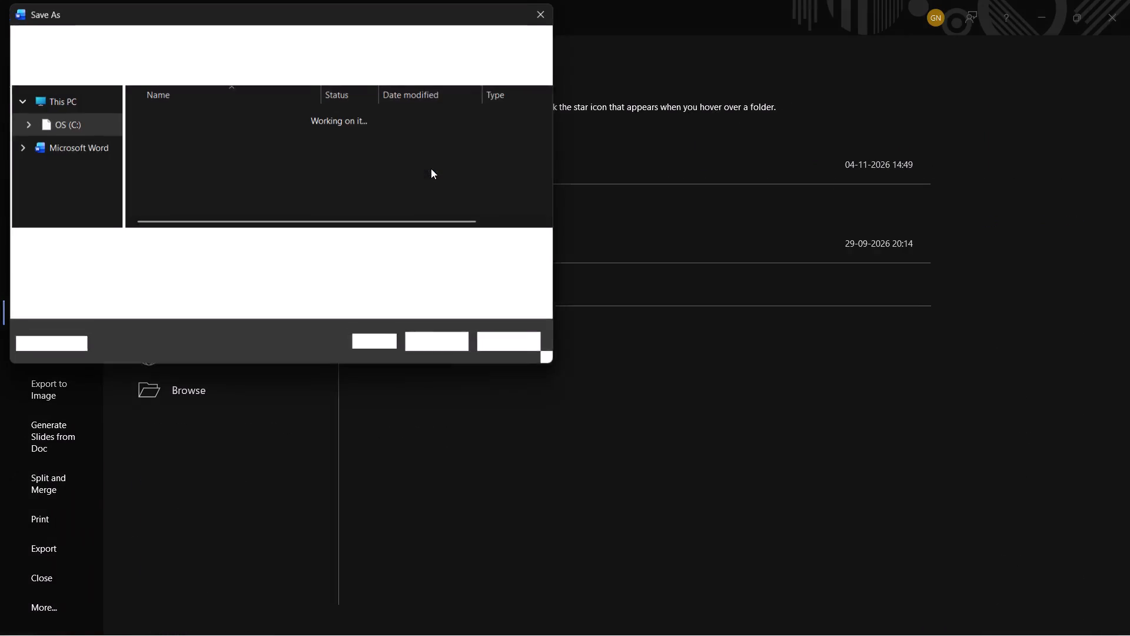
scroll(55, 174, up, 4)
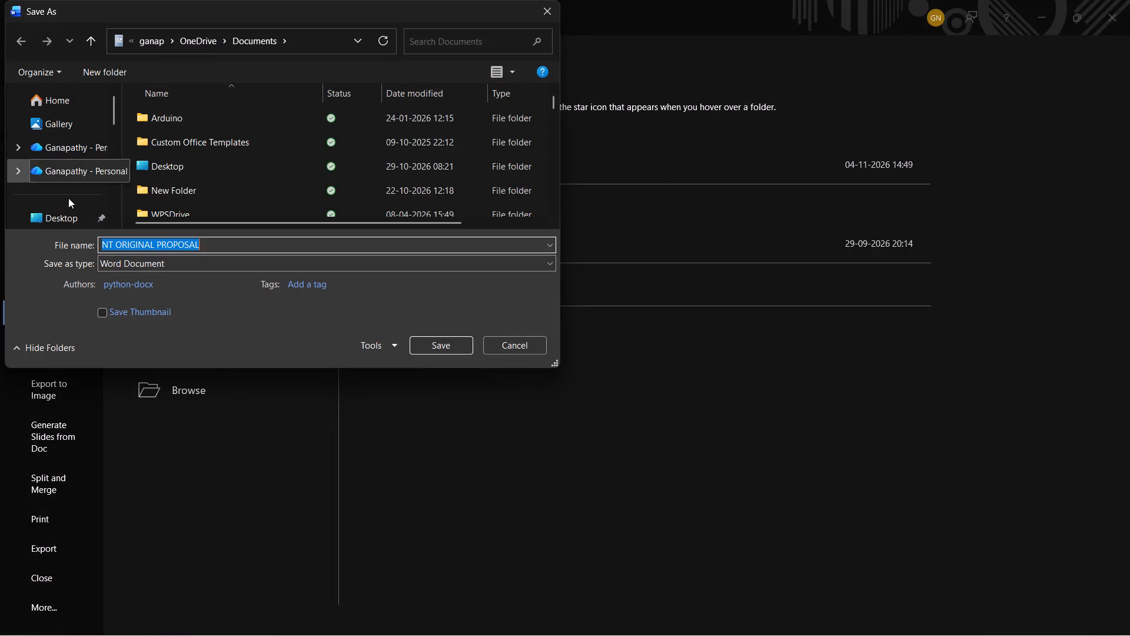
scroll(71, 213, down, 1)
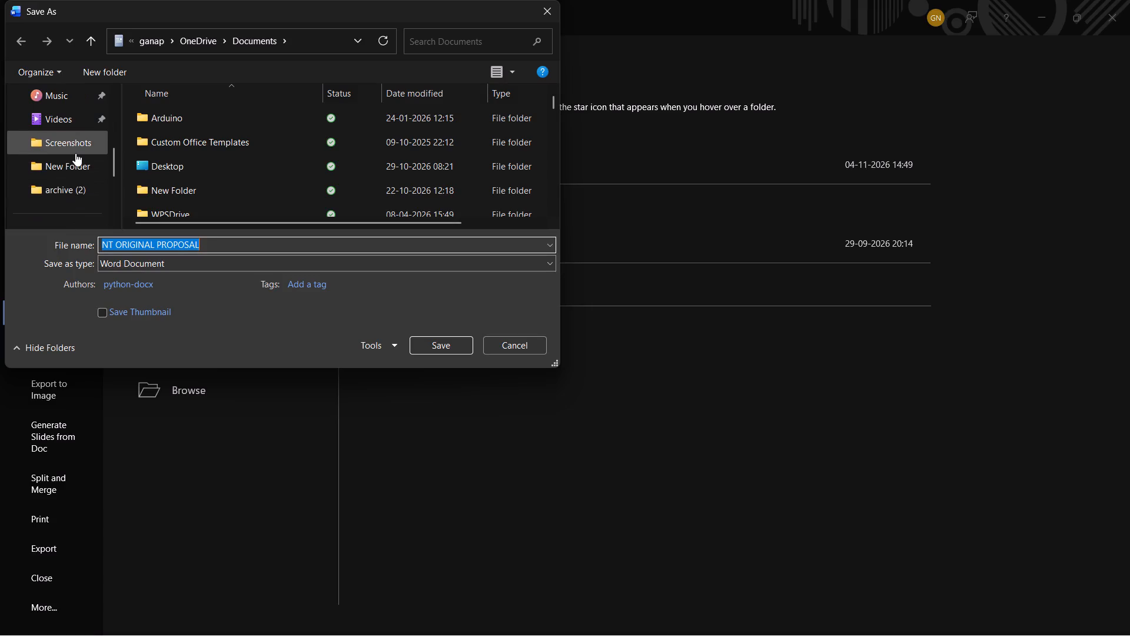
double_click(74, 170)
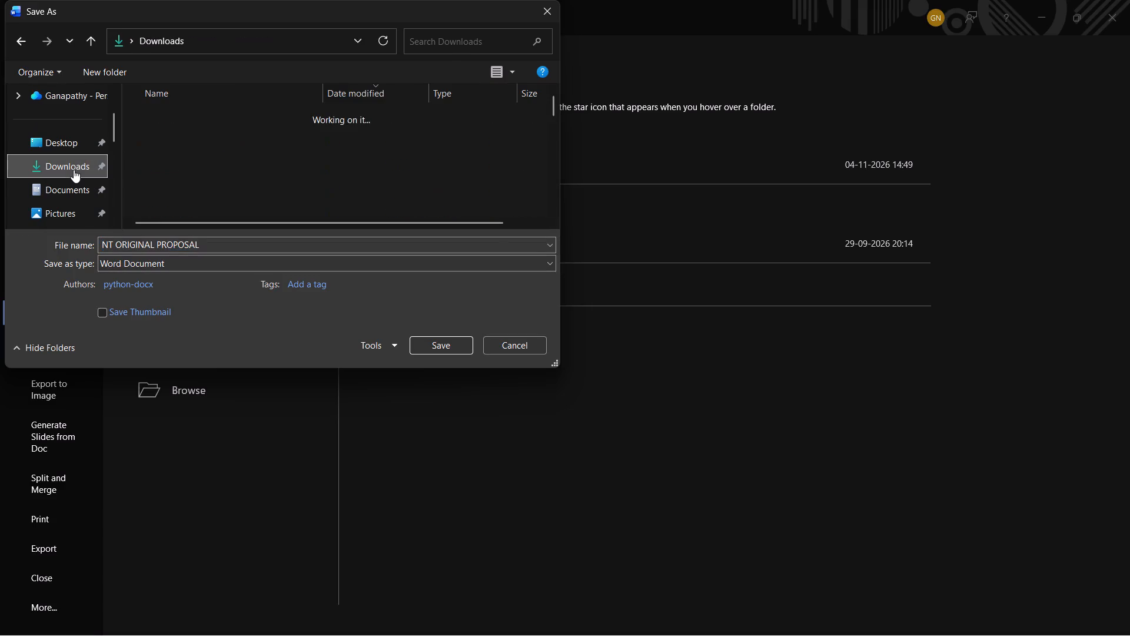
click(196, 261)
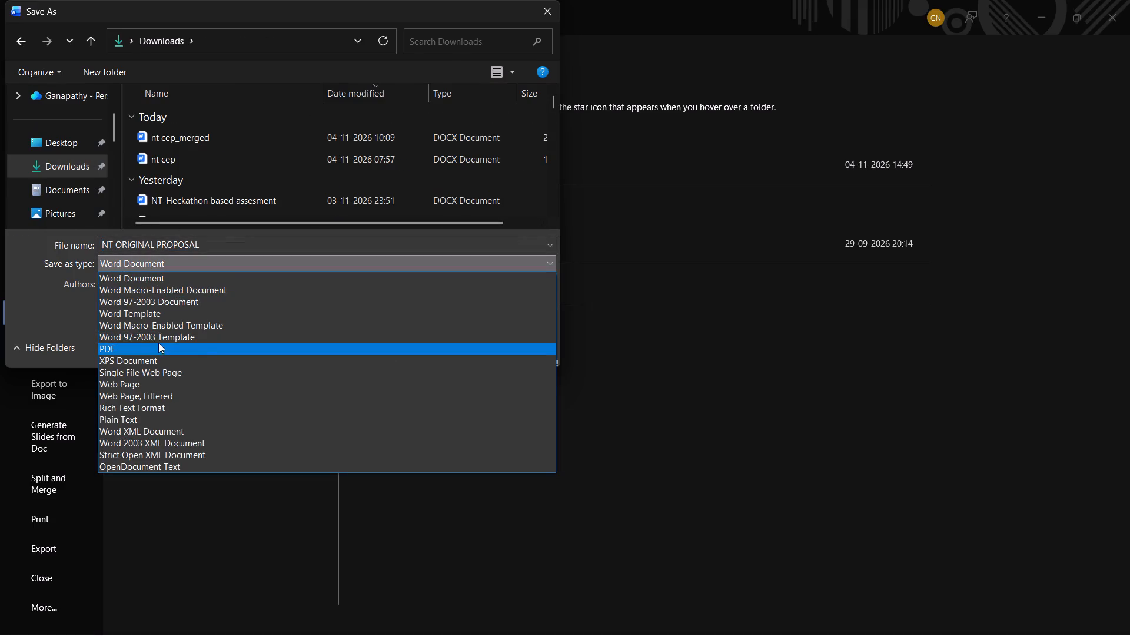
click(160, 346)
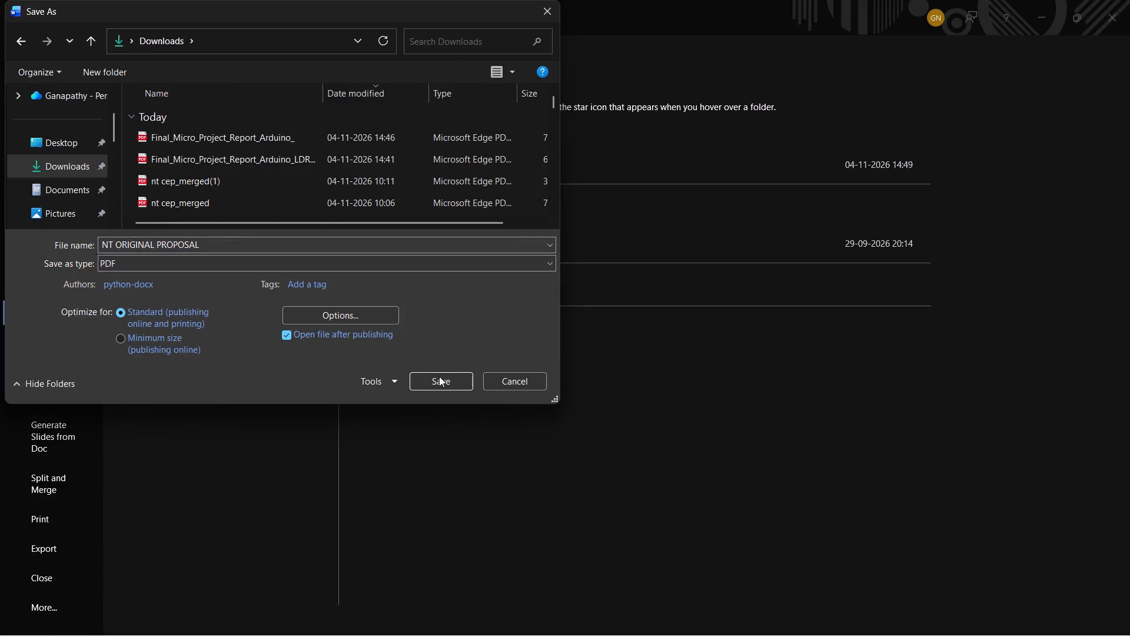
Save the PDF copy of NT ORIGINAL PROPOSAL in Downloads with standard optimization and opening after publishing enabled.
click(440, 381)
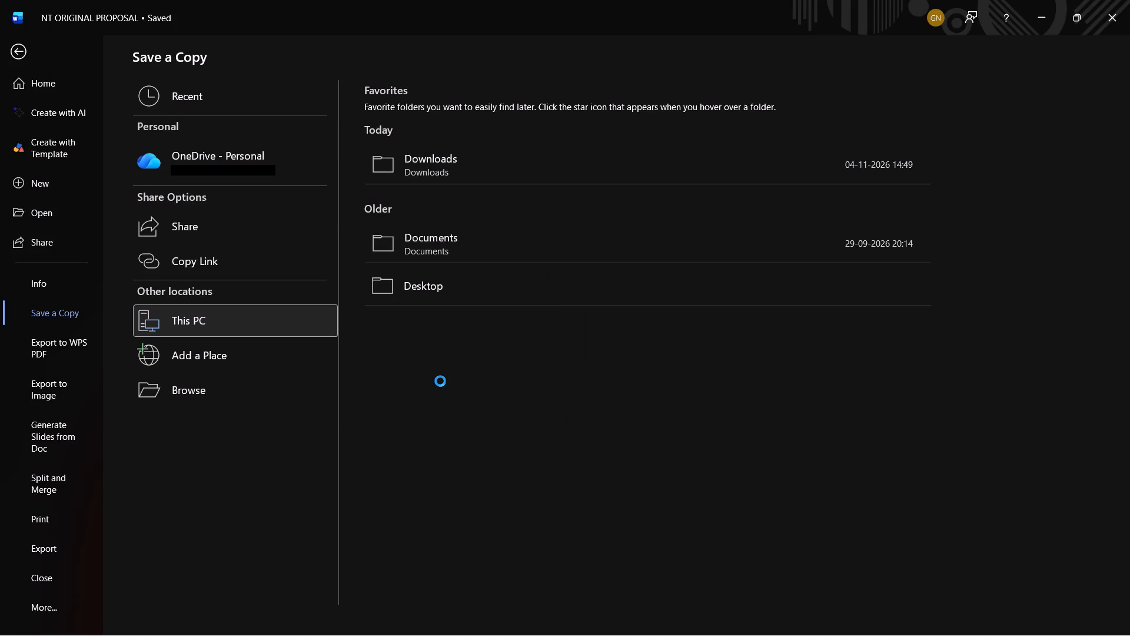
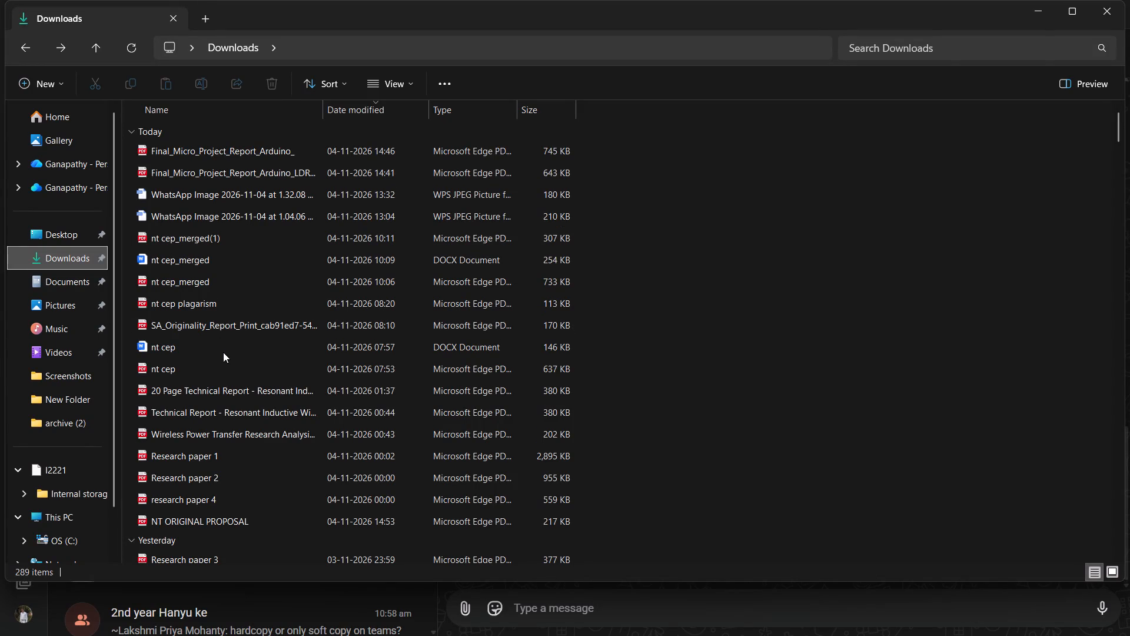
Find the NT ORIGINAL REPORT 1 Word document in the Downloads folder and open it.
scroll(226, 364, down, 1)
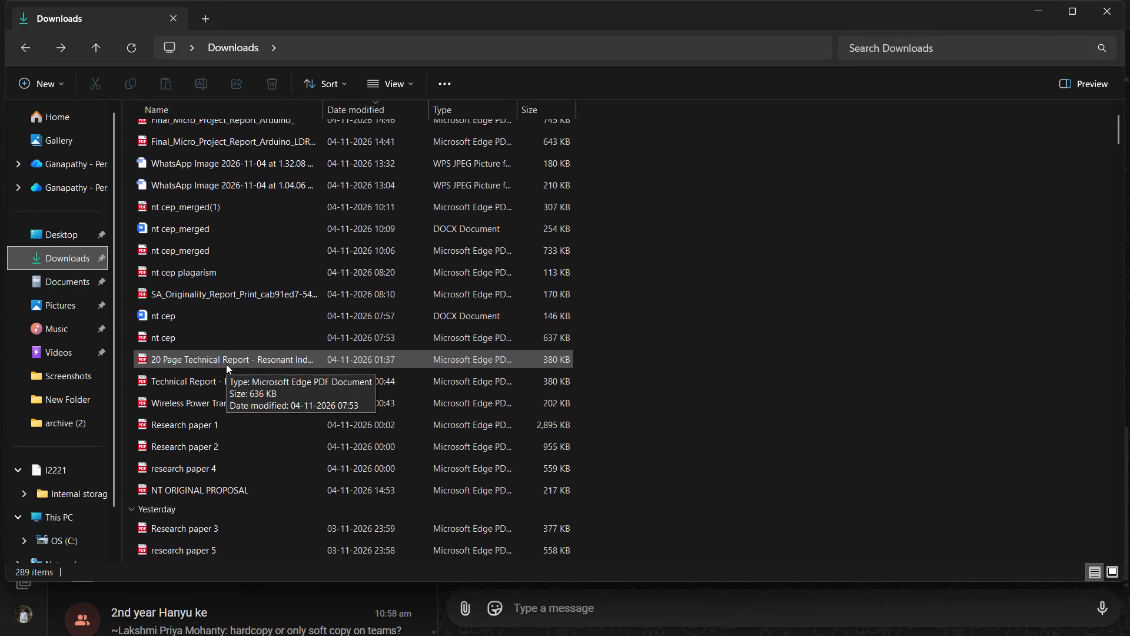
scroll(226, 364, down, 3)
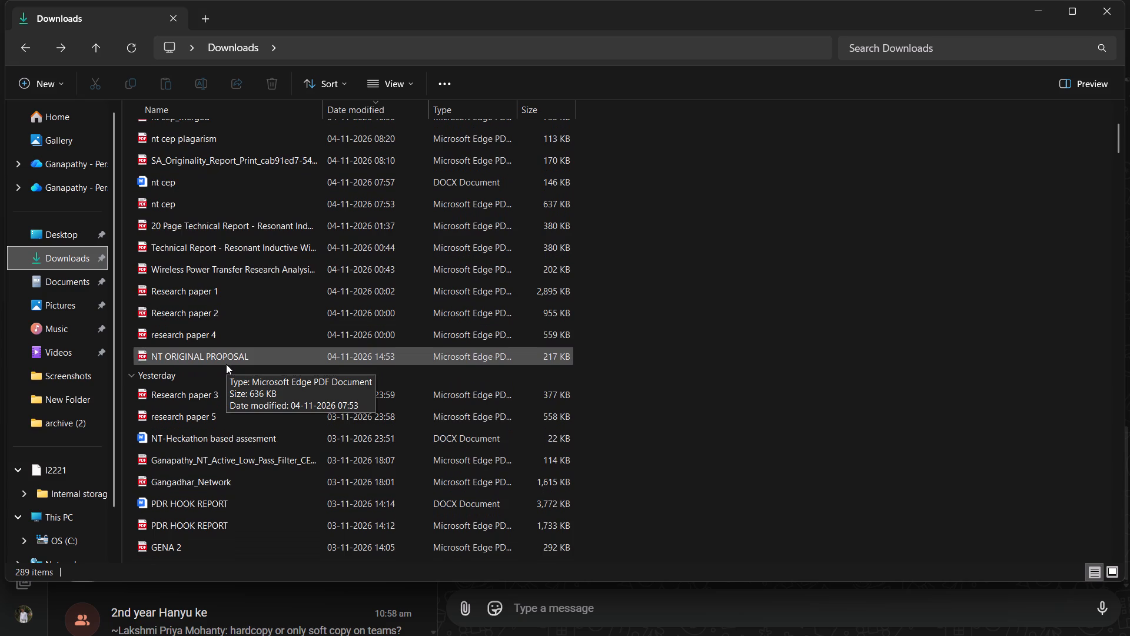
scroll(226, 364, down, 3)
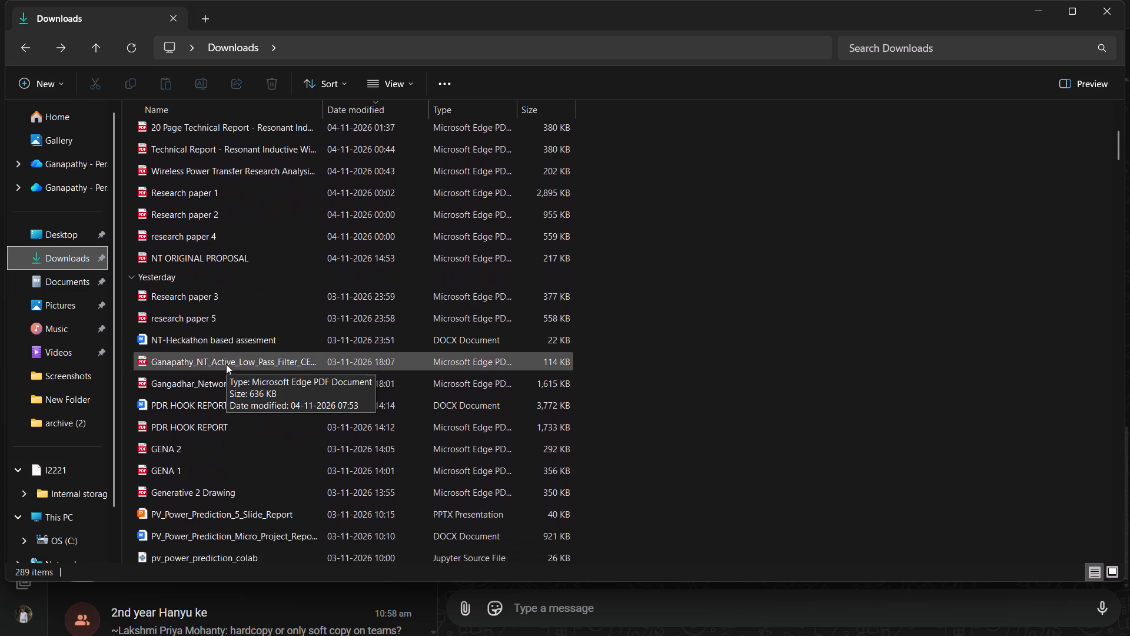
scroll(226, 364, down, 3)
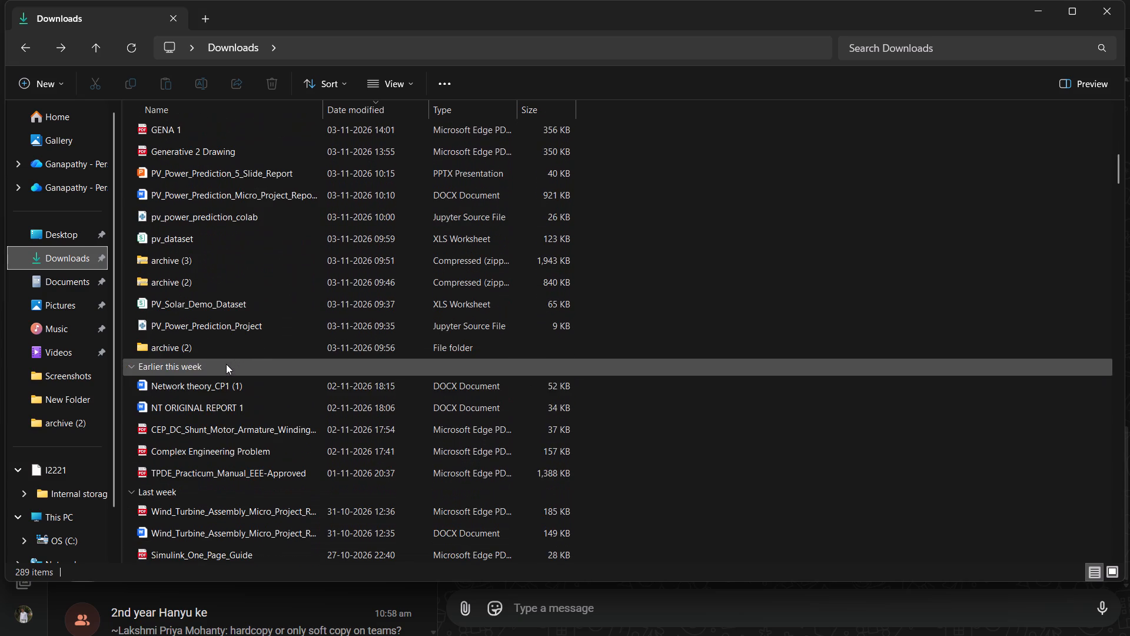
scroll(226, 364, down, 1)
double_click(218, 407)
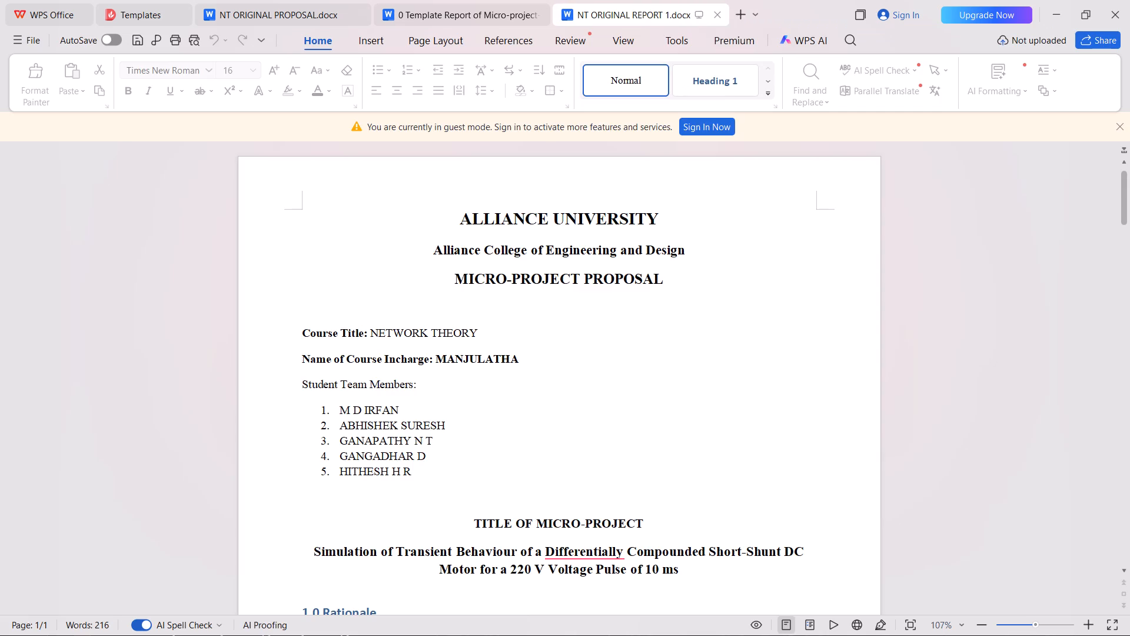
Look through the NT ORIGINAL REPORT 1 document in WPS Office, including its theory, methodology and outputs sections.
scroll(566, 210, down, 13)
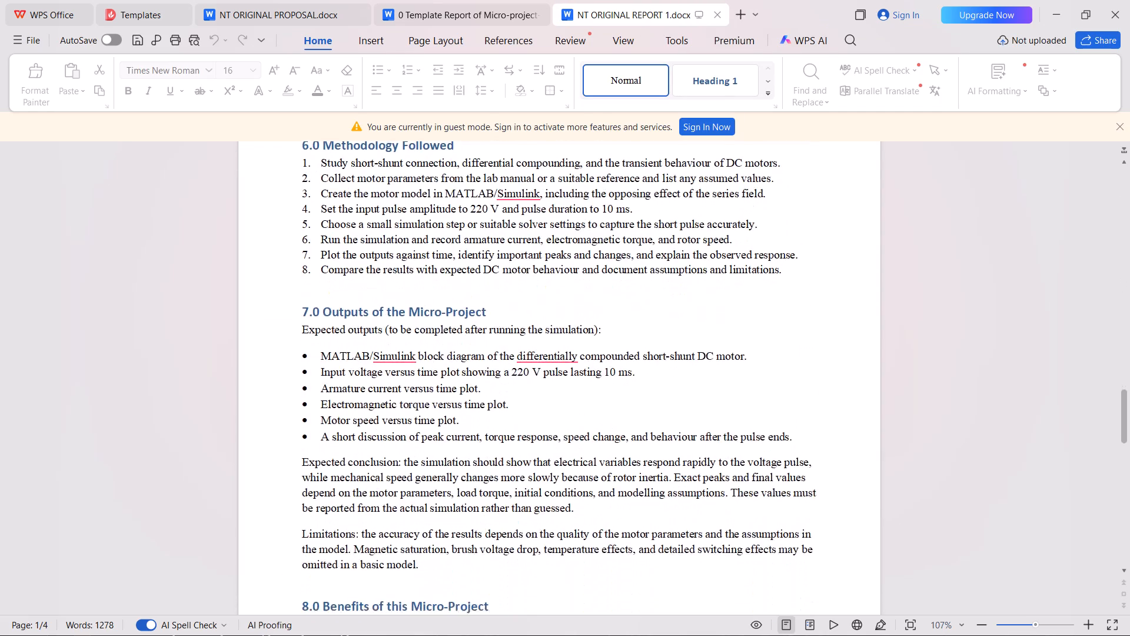
scroll(566, 210, down, 2)
scroll(566, 210, up, 14)
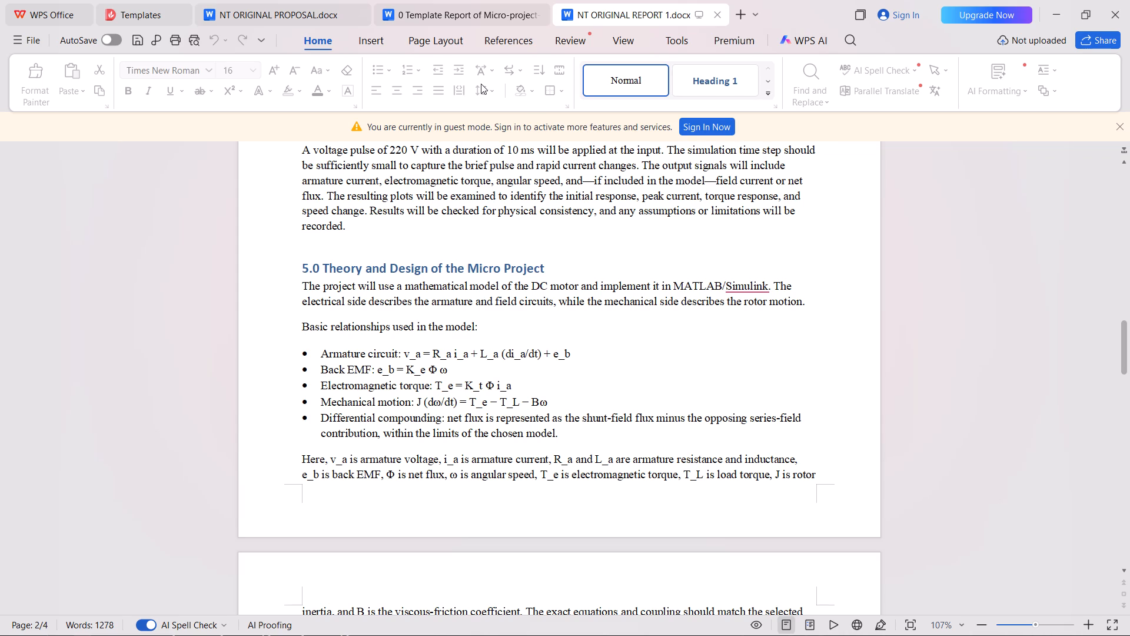
Look over the open micro-project report template and NT ORIGINAL PROPOSAL, then examine NT ORIGINAL REPORT 1 from its title page to its end.
click(473, 0)
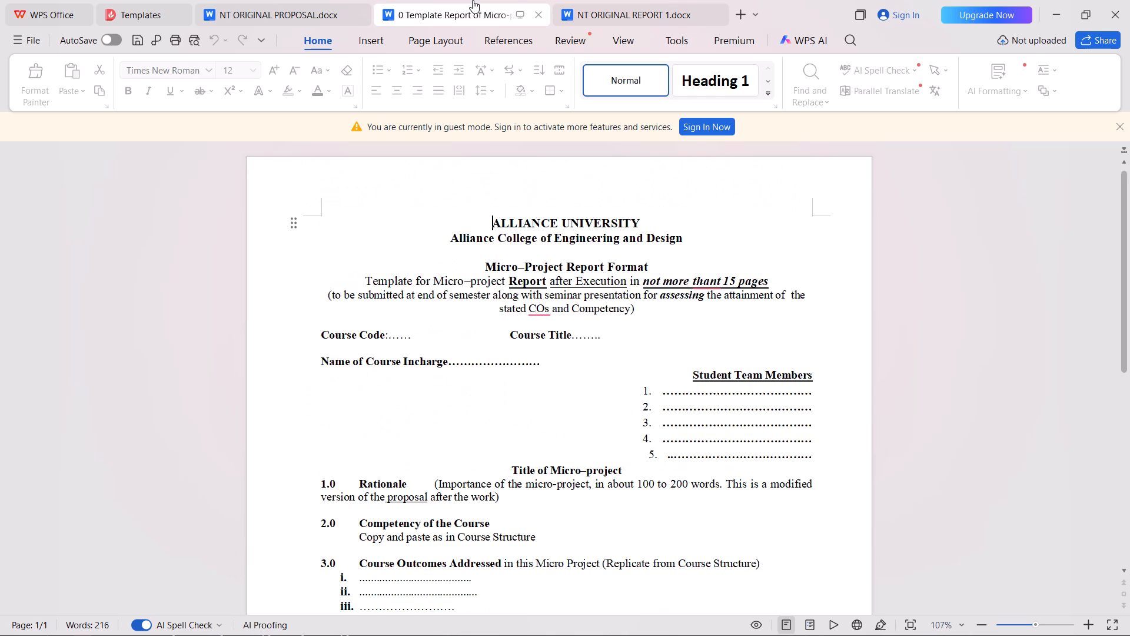
click(262, 22)
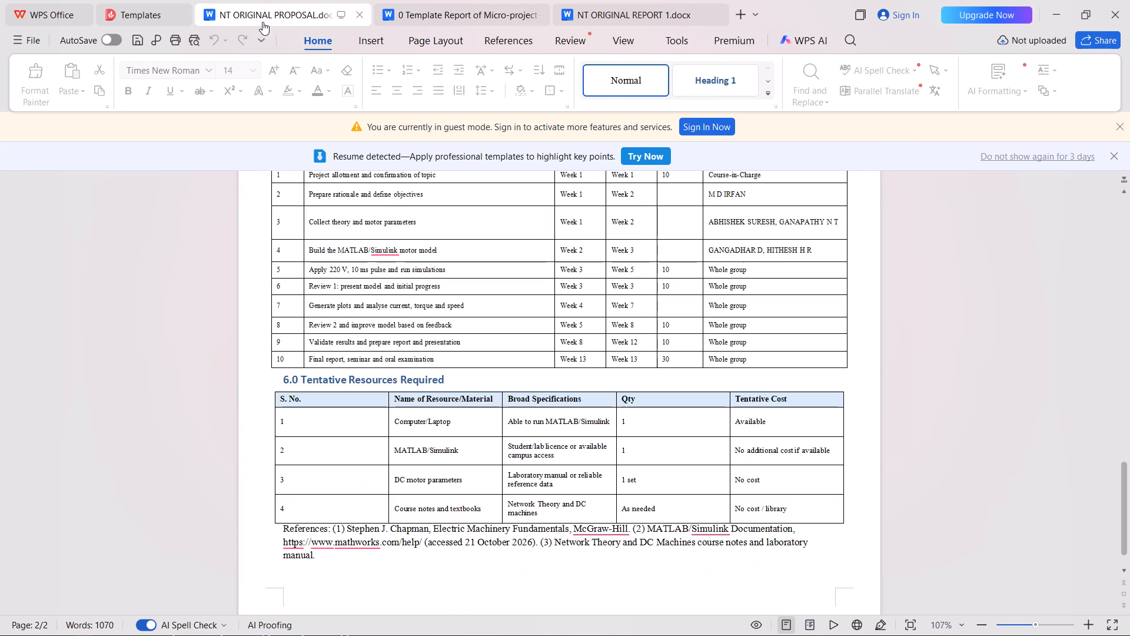
click(634, 0)
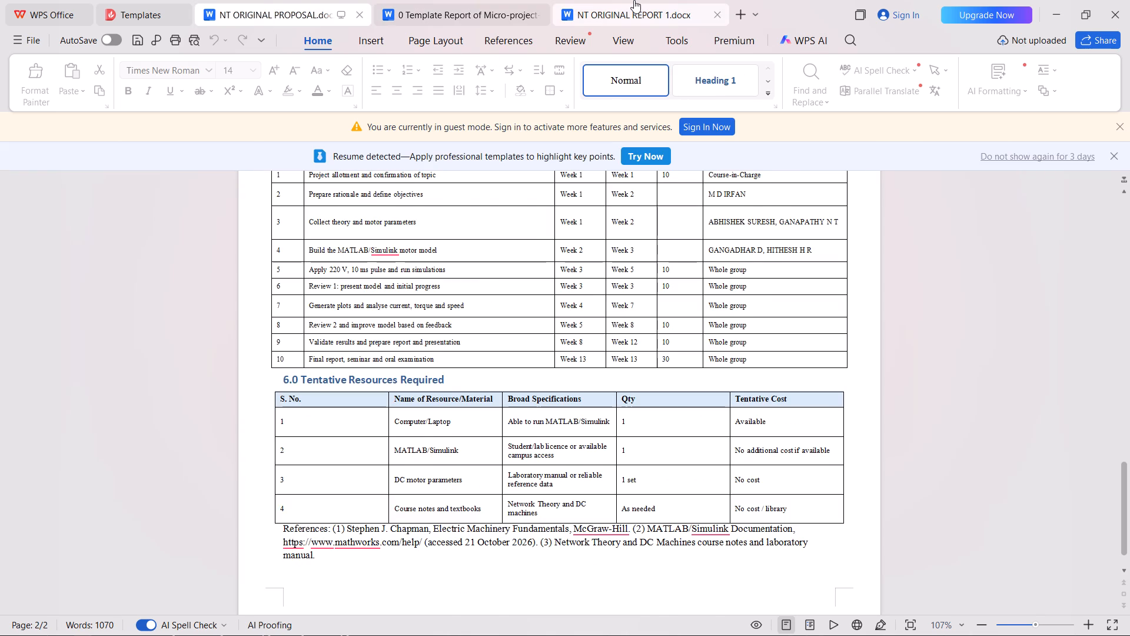
scroll(517, 342, up, 12)
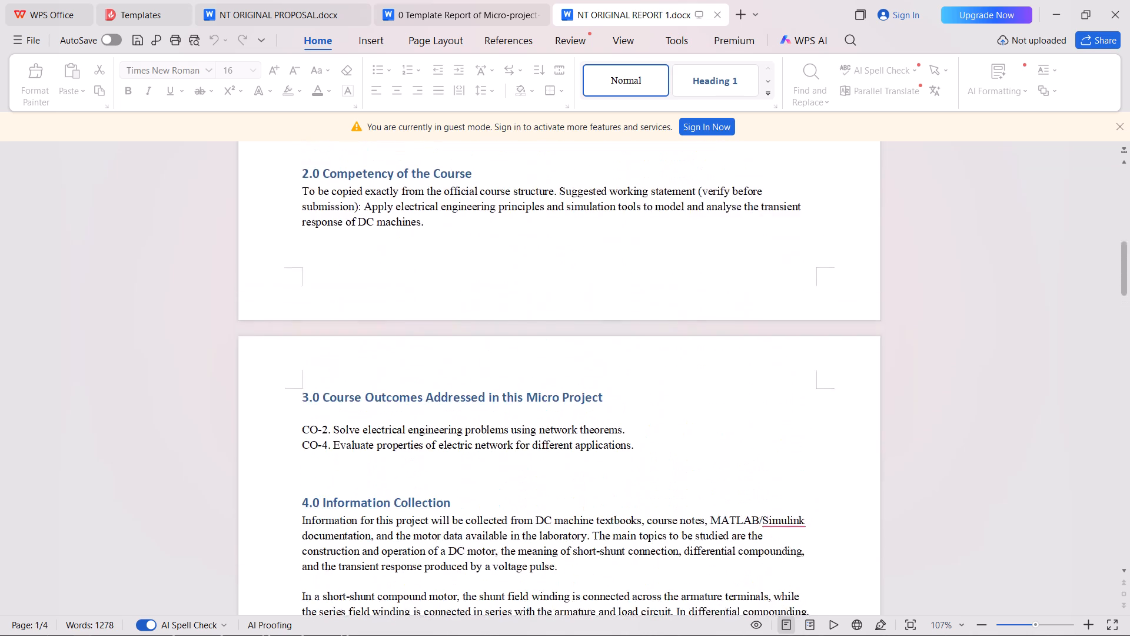
scroll(517, 342, up, 1)
scroll(517, 342, down, 2)
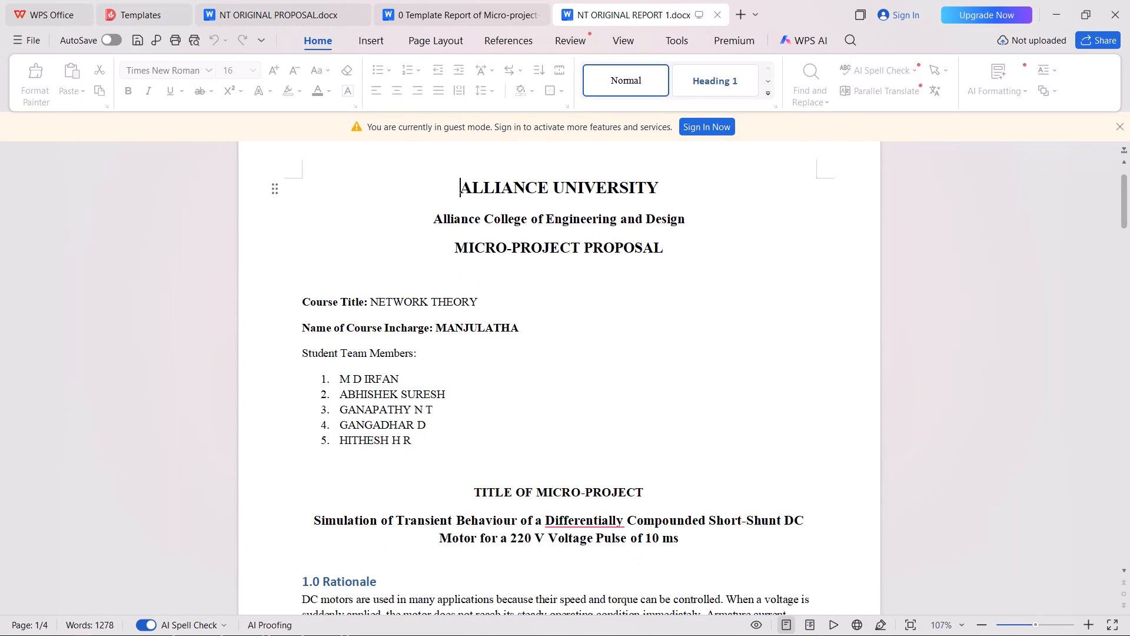
scroll(517, 342, down, 14)
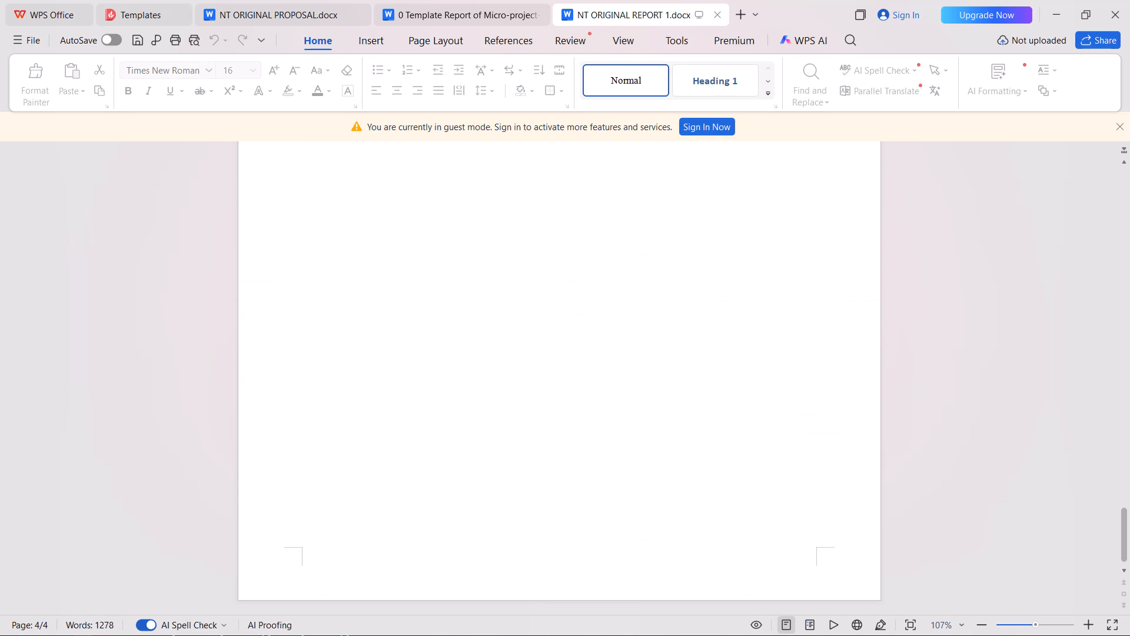
Switch to File Explorer, open the NT ORIGINAL PROPOSAL PDF from the OneDrive Documents folder, and read through its pages in Edge.
click(1053, 7)
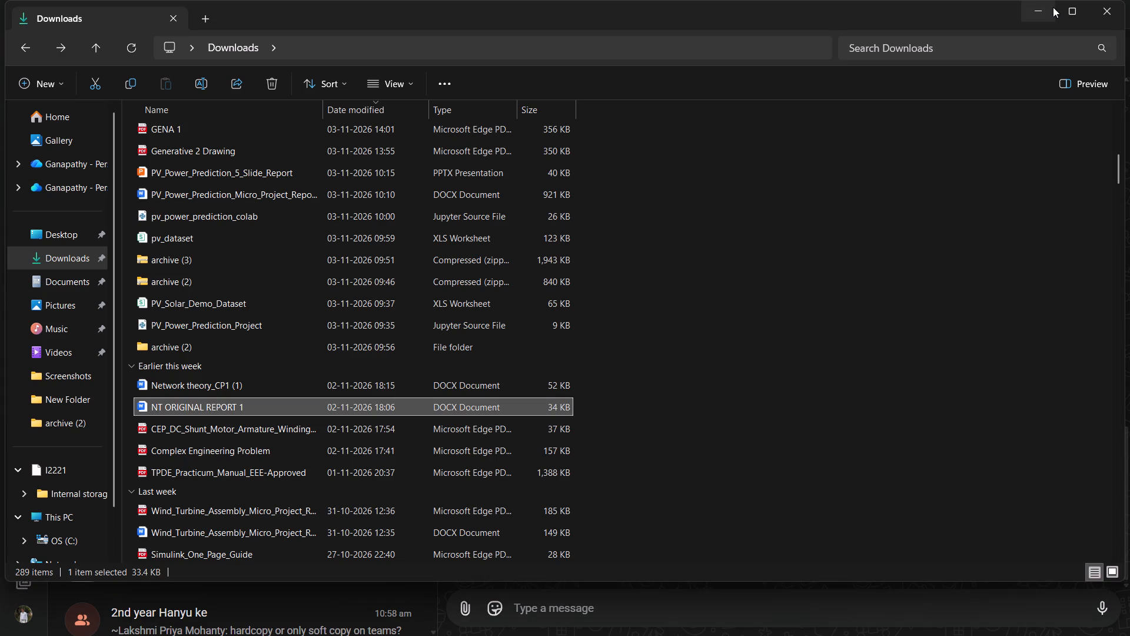
scroll(390, 274, up, 8)
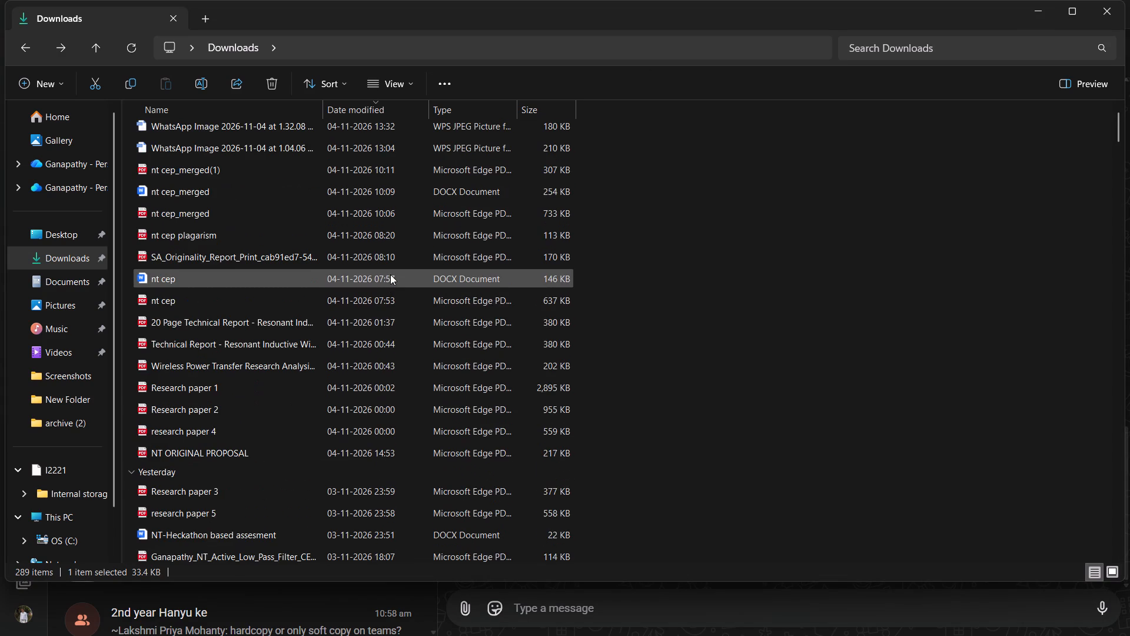
scroll(390, 274, up, 1)
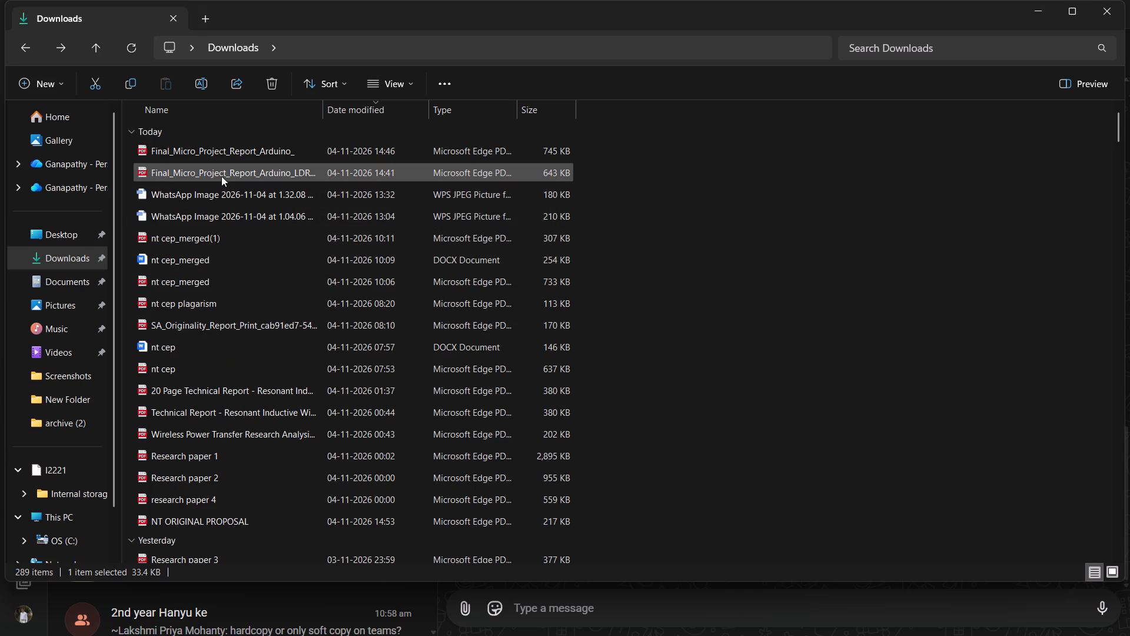
double_click(81, 283)
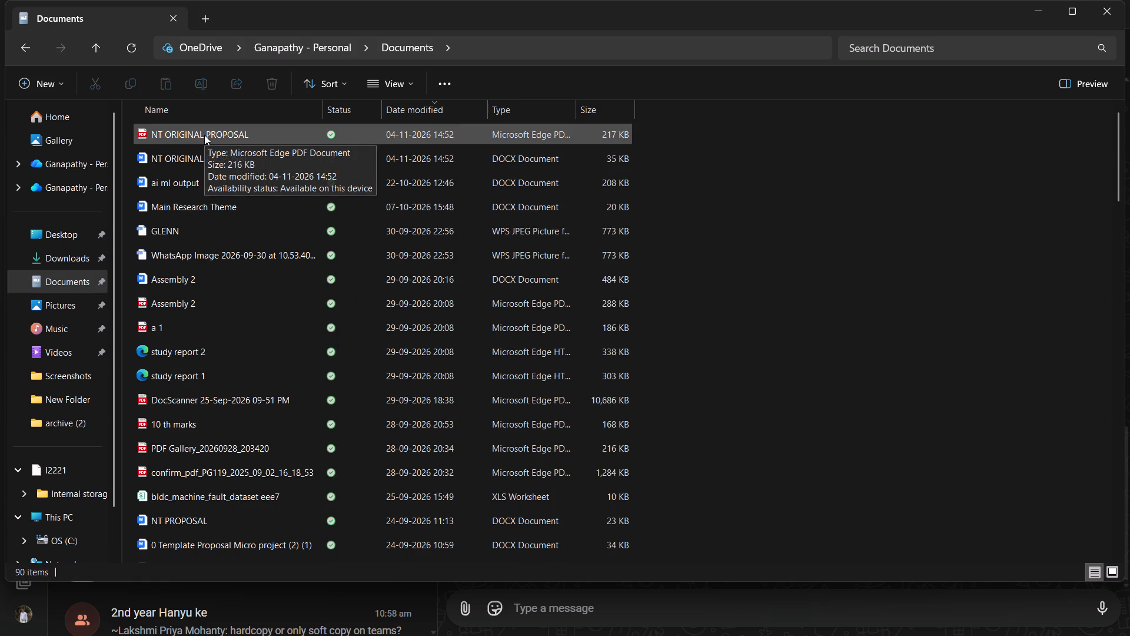
double_click(204, 135)
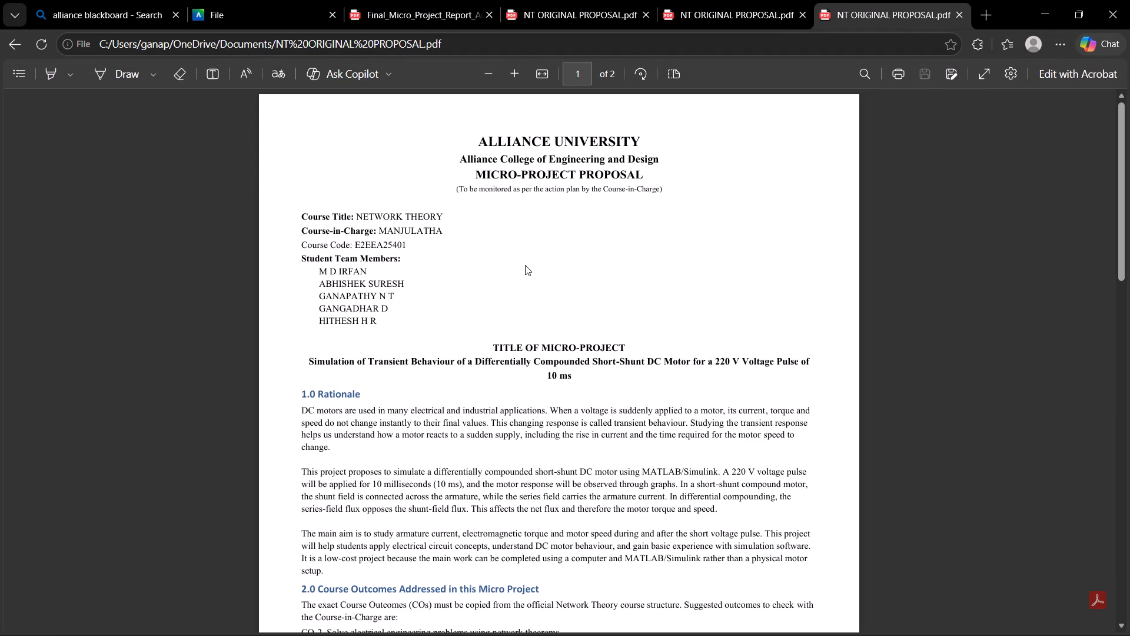
scroll(525, 265, down, 7)
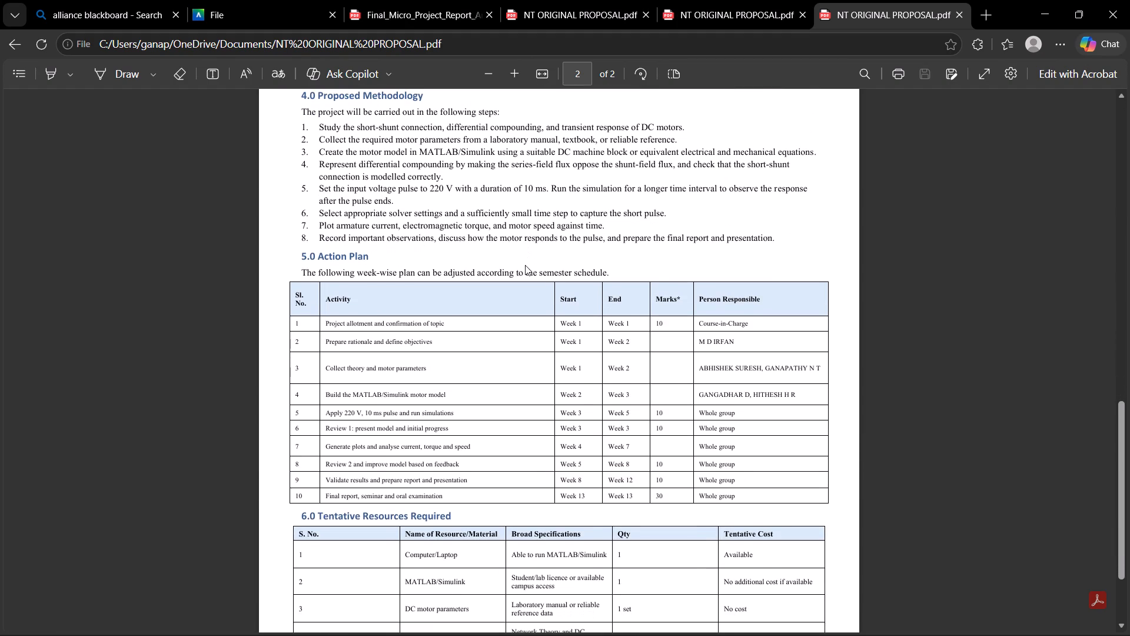
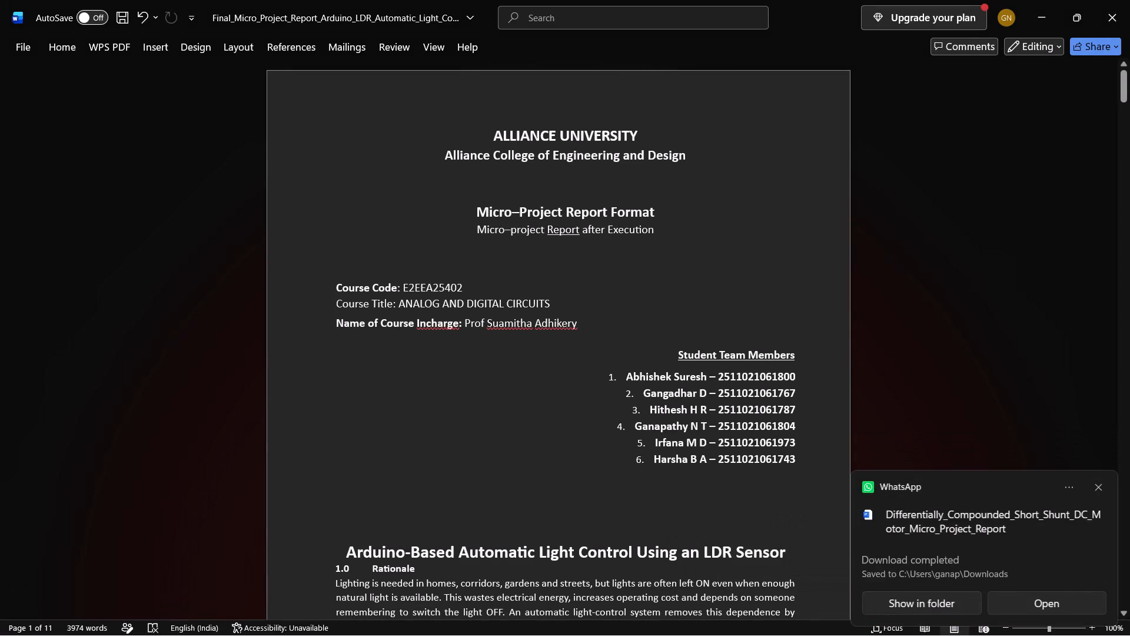
Open the Differentially_Compounded_Short_Shunt_DC_Motor_Micro_Project_Report document from the Downloads folder and enable editing.
click(23, 48)
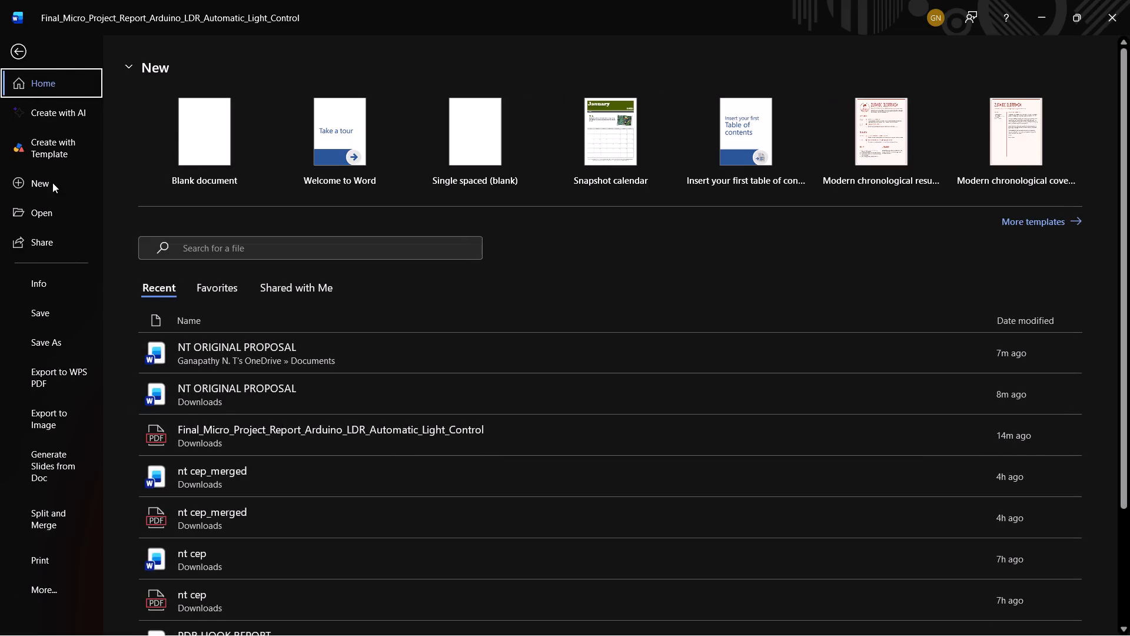
click(57, 211)
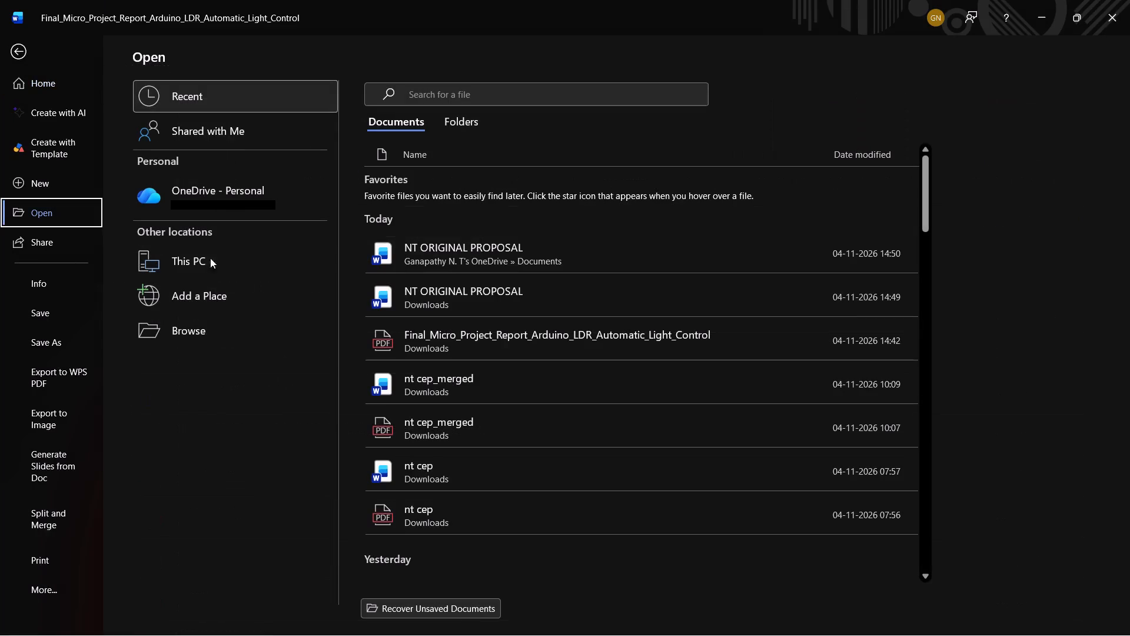
double_click(202, 260)
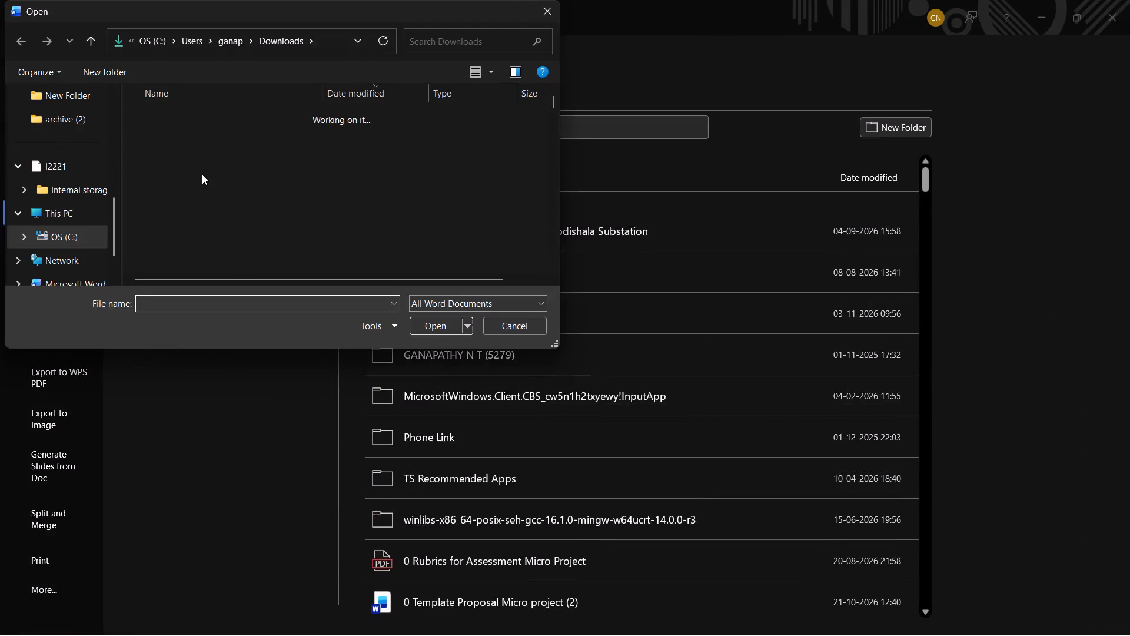
double_click(175, 141)
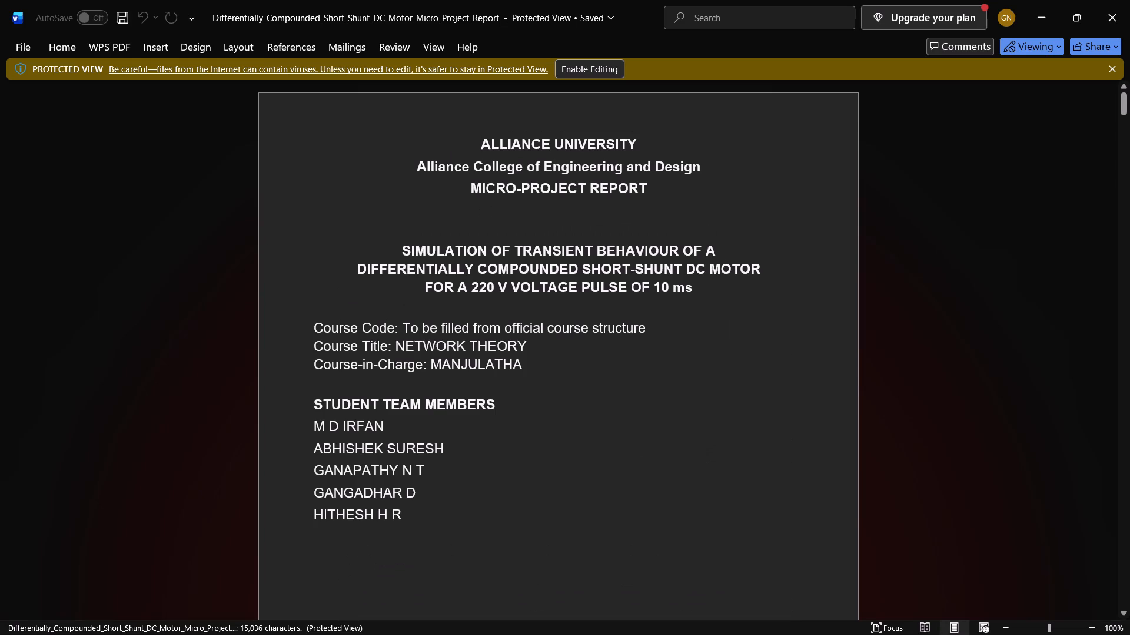
click(590, 71)
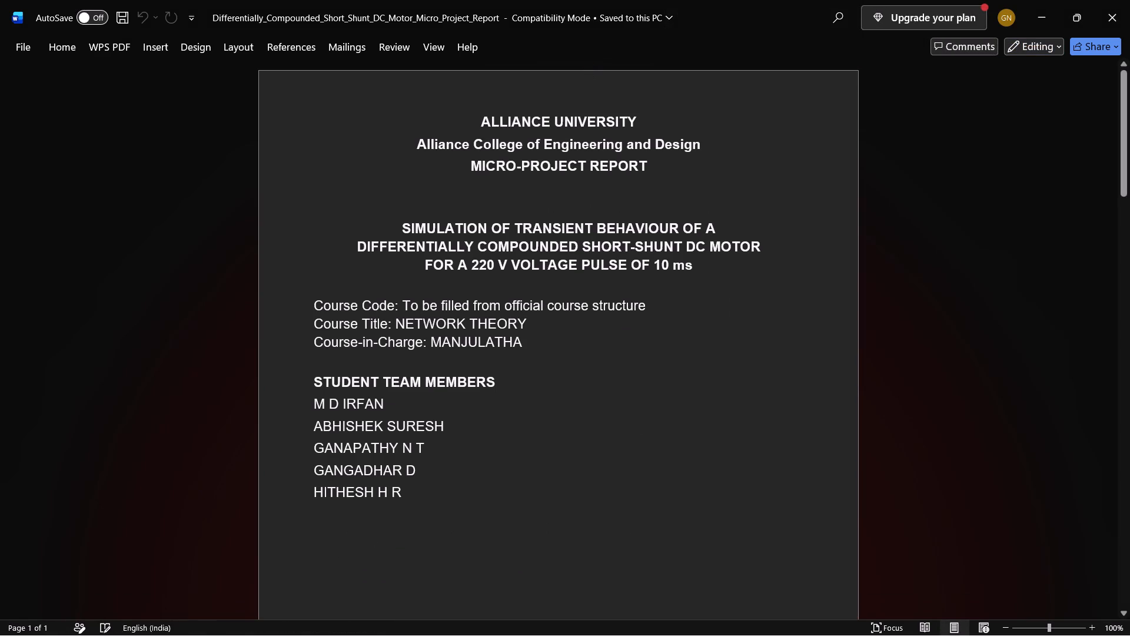
Delete the placeholder text following "Course Code:" on the report's cover page.
drag(644, 304, 405, 307)
key(BackSpace)
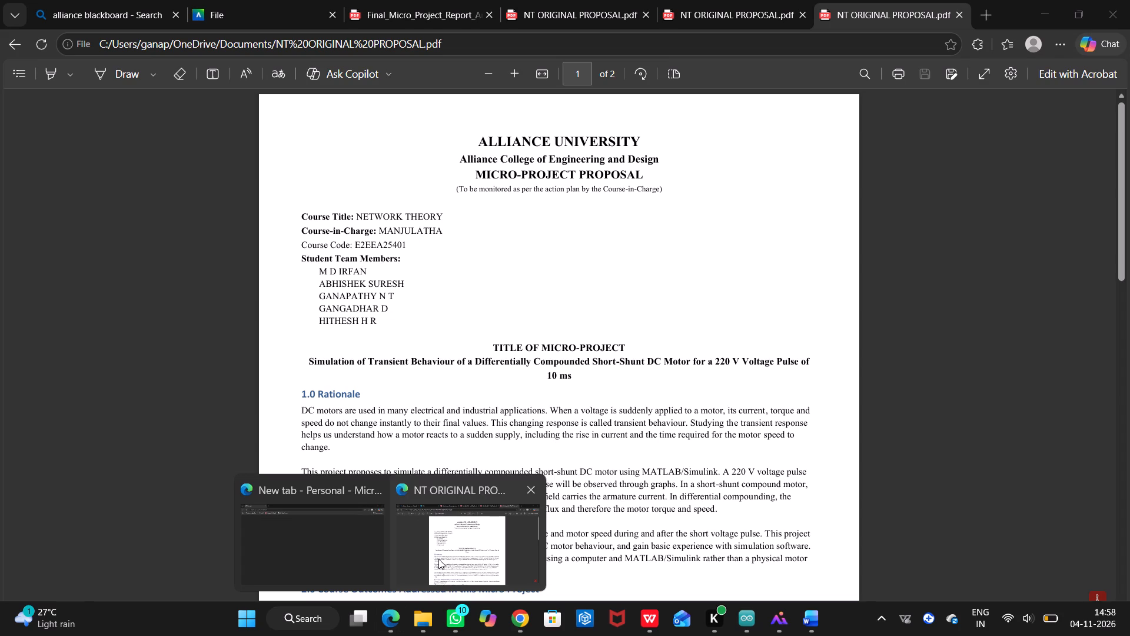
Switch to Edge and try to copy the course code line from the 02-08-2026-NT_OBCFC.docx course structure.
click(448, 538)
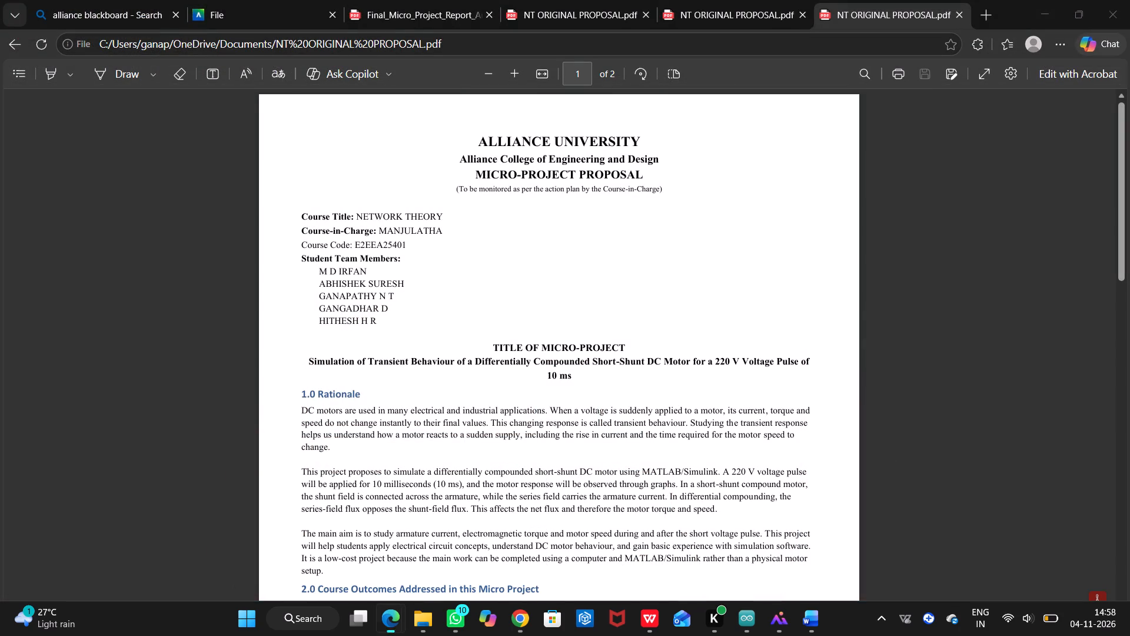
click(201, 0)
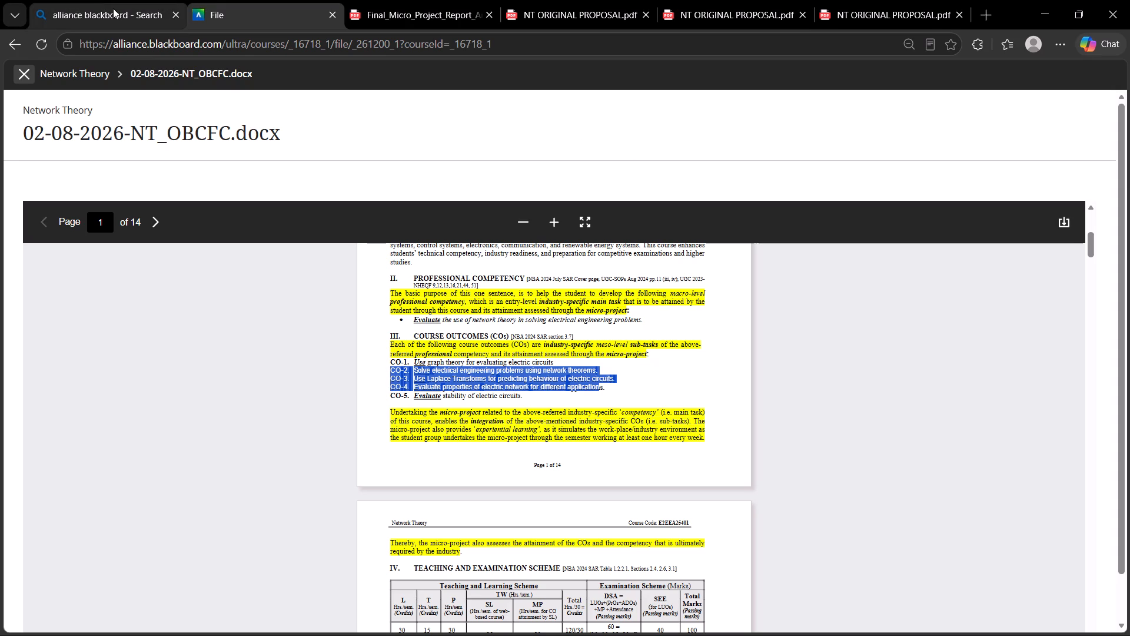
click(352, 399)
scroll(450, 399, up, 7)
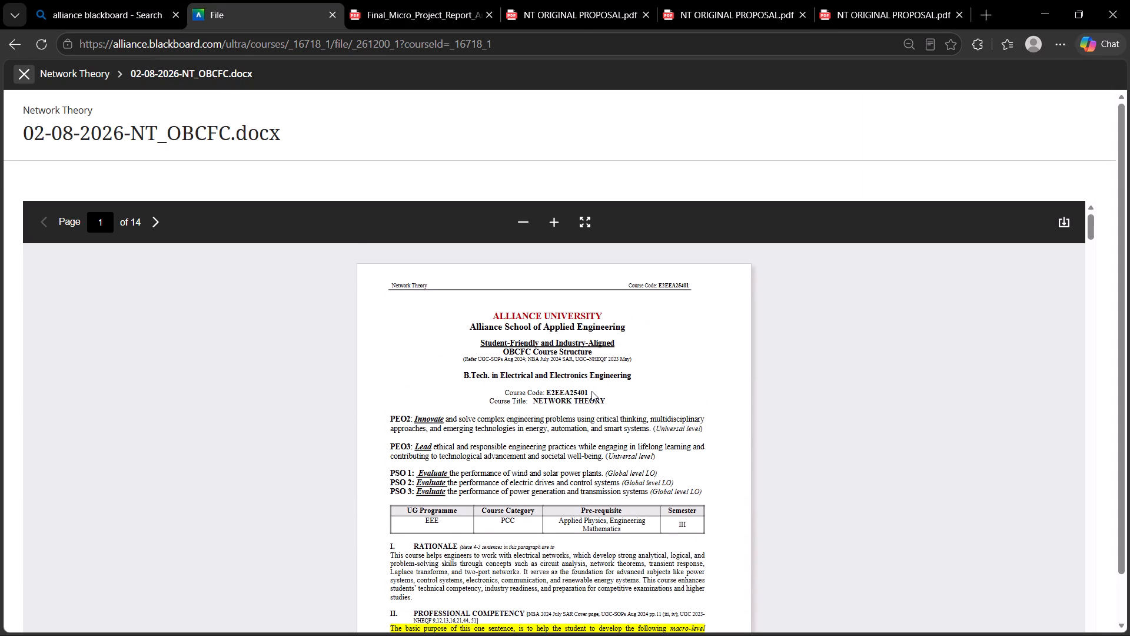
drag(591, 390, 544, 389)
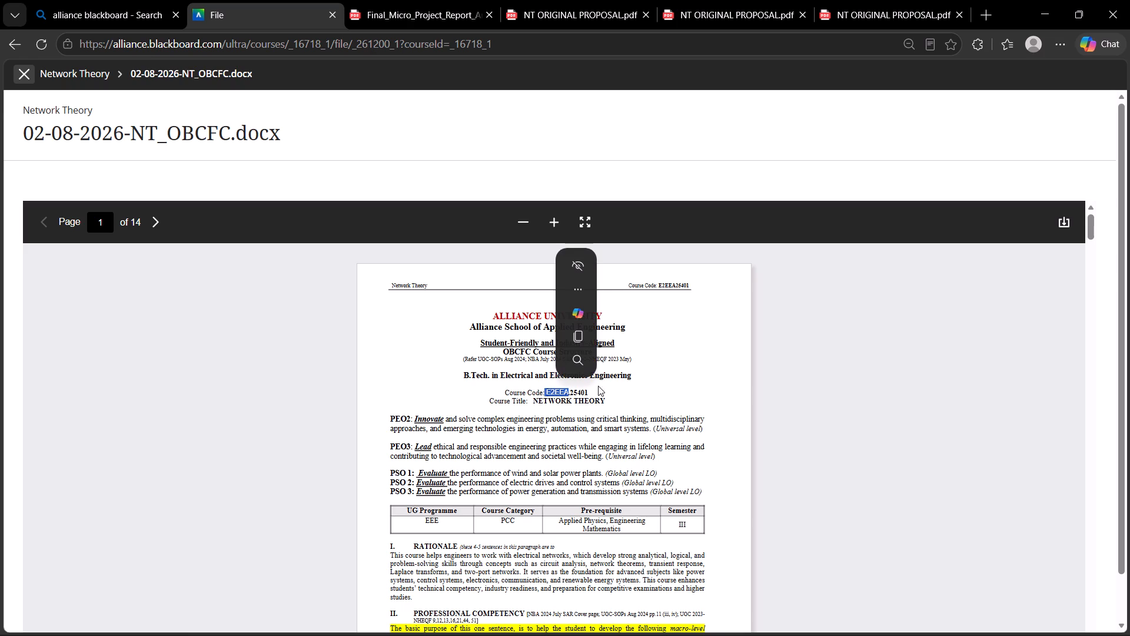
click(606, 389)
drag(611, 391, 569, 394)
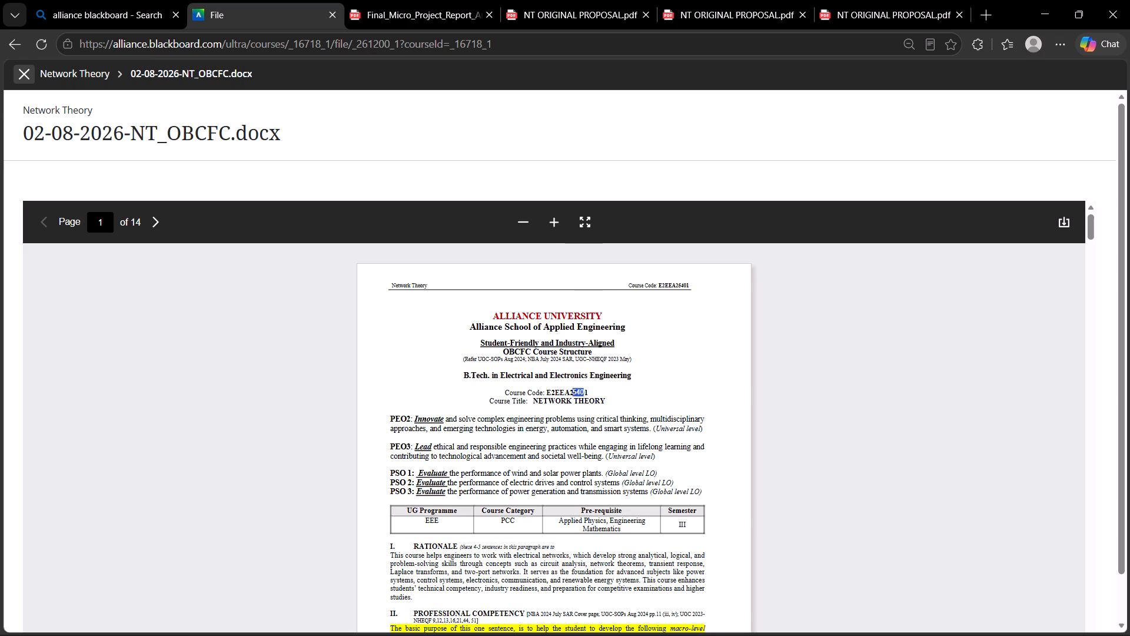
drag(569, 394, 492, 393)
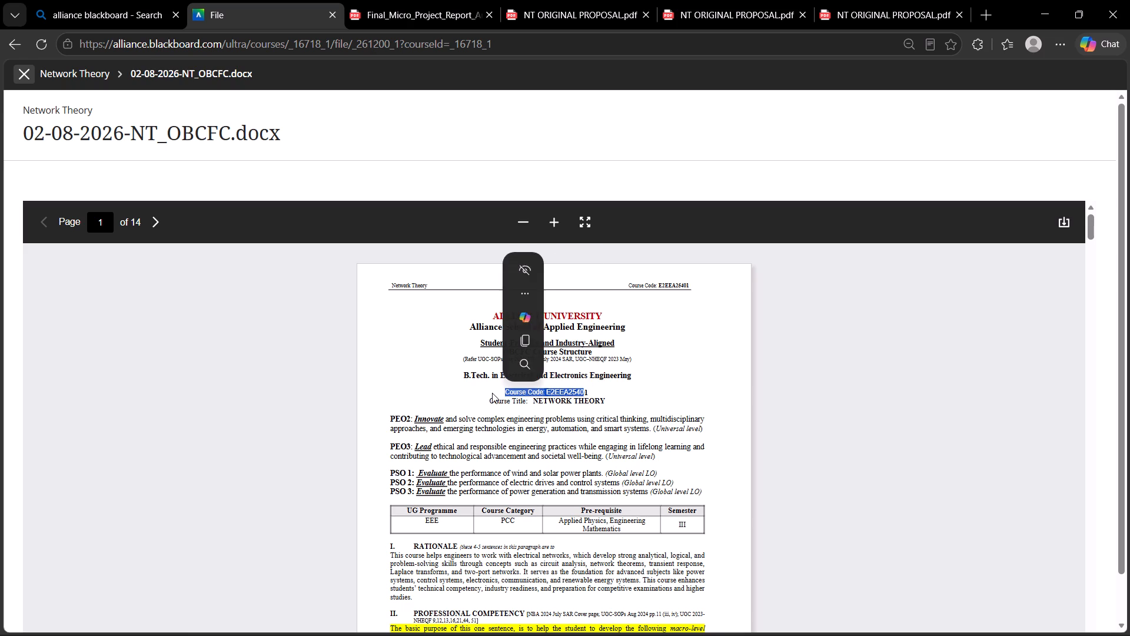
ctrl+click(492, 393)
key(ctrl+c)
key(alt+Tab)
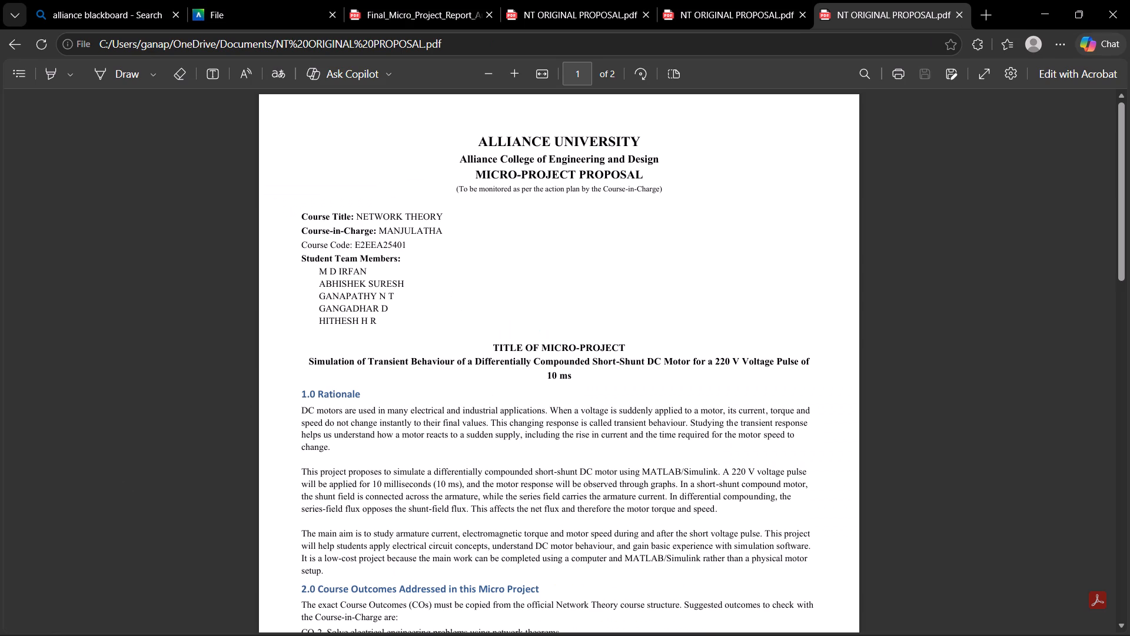
Return to the Word report and delete the remaining "Course Code:" label from the cover page, keeping the empty line.
key(alt+Tab)
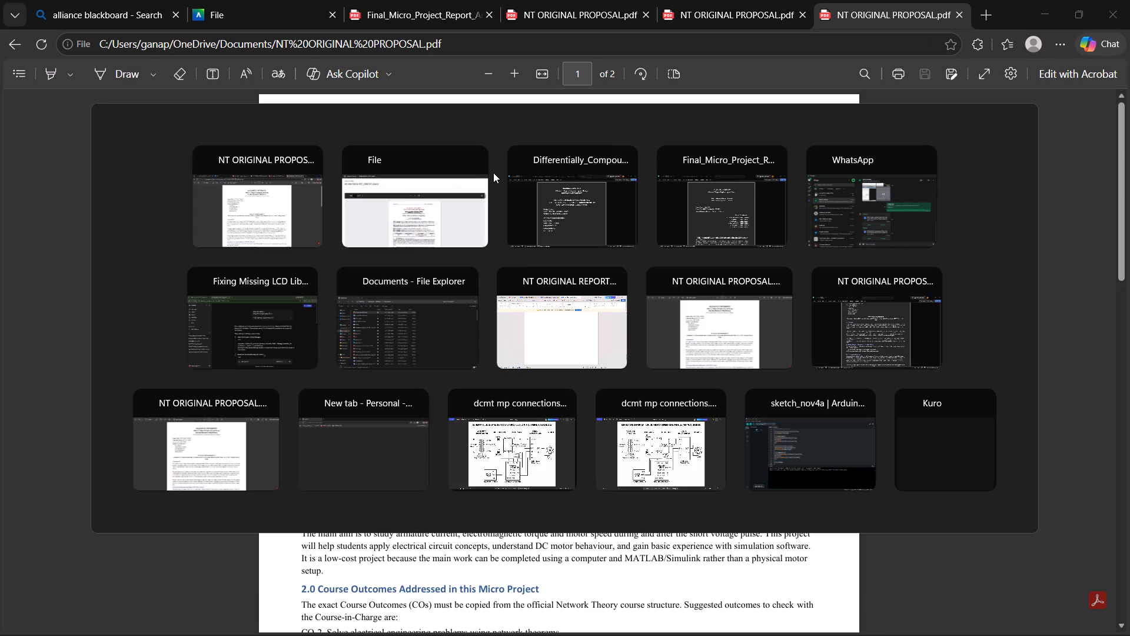
key(alt+Tab)
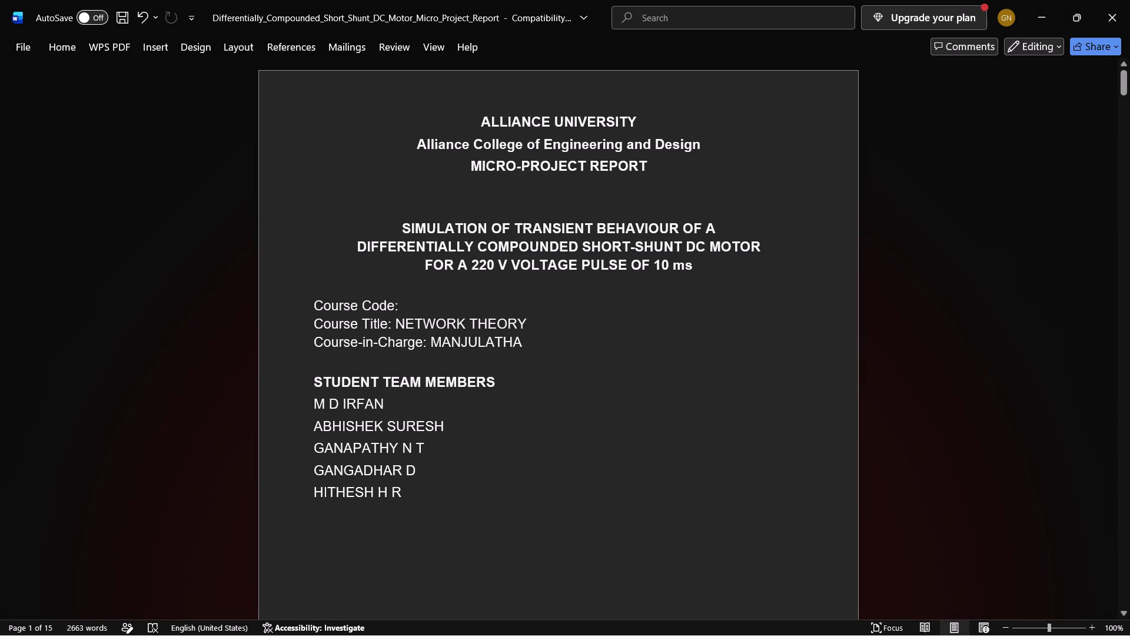
drag(415, 308, 320, 306)
key(BackSpace)
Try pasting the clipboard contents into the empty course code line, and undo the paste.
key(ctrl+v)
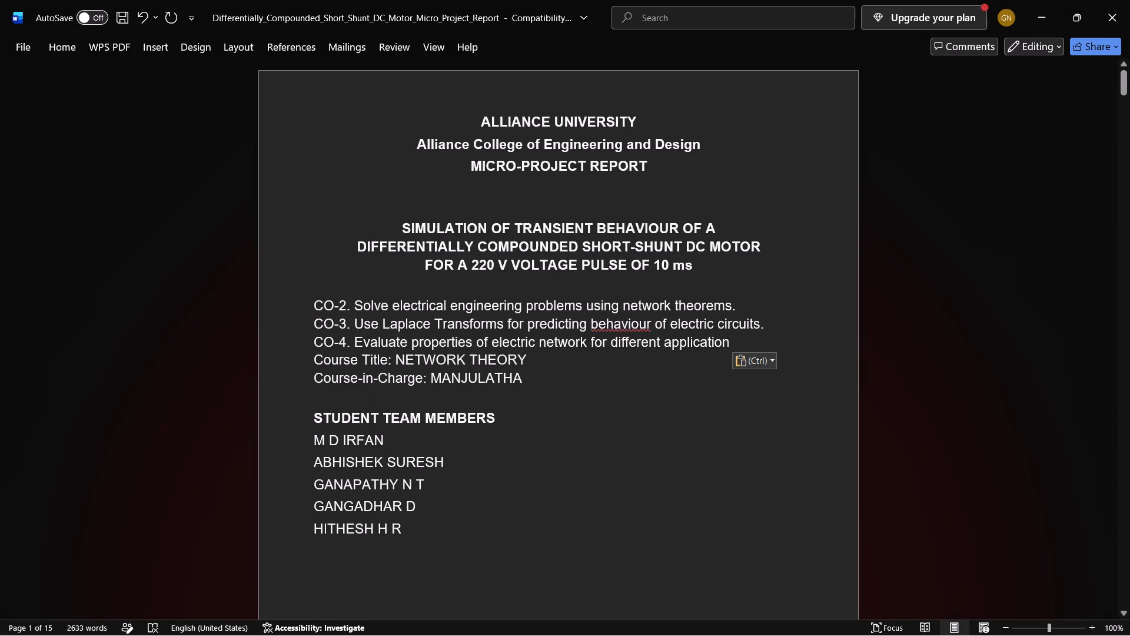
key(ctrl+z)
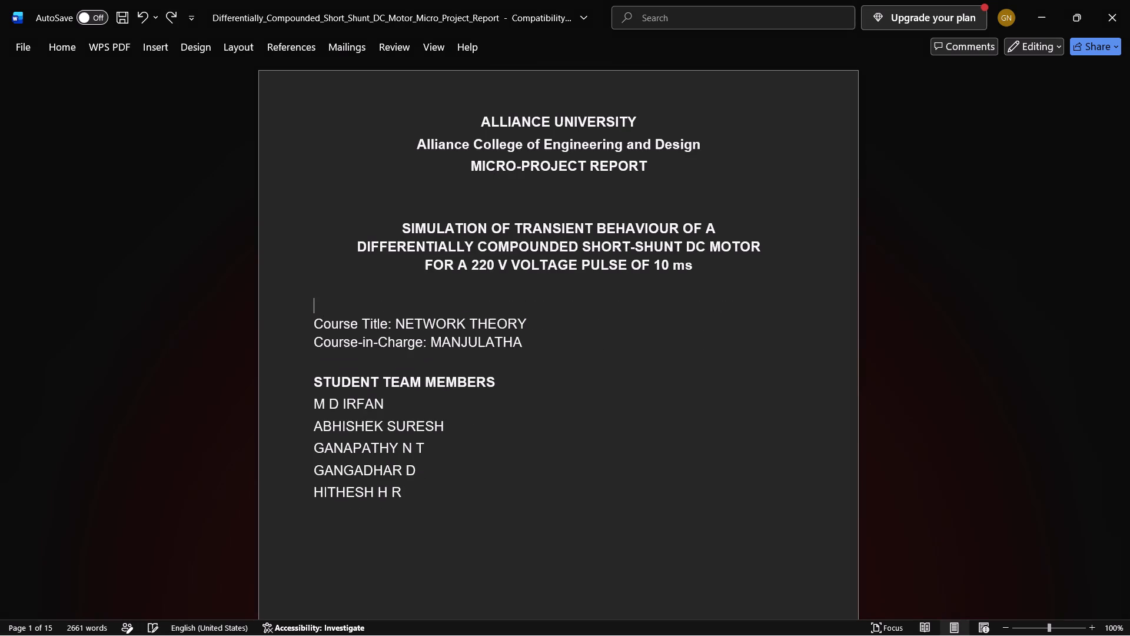
Switch back to Edge and copy the Course Code line from the first page of the NT_OBCFC course structure document.
key(alt+Tab)
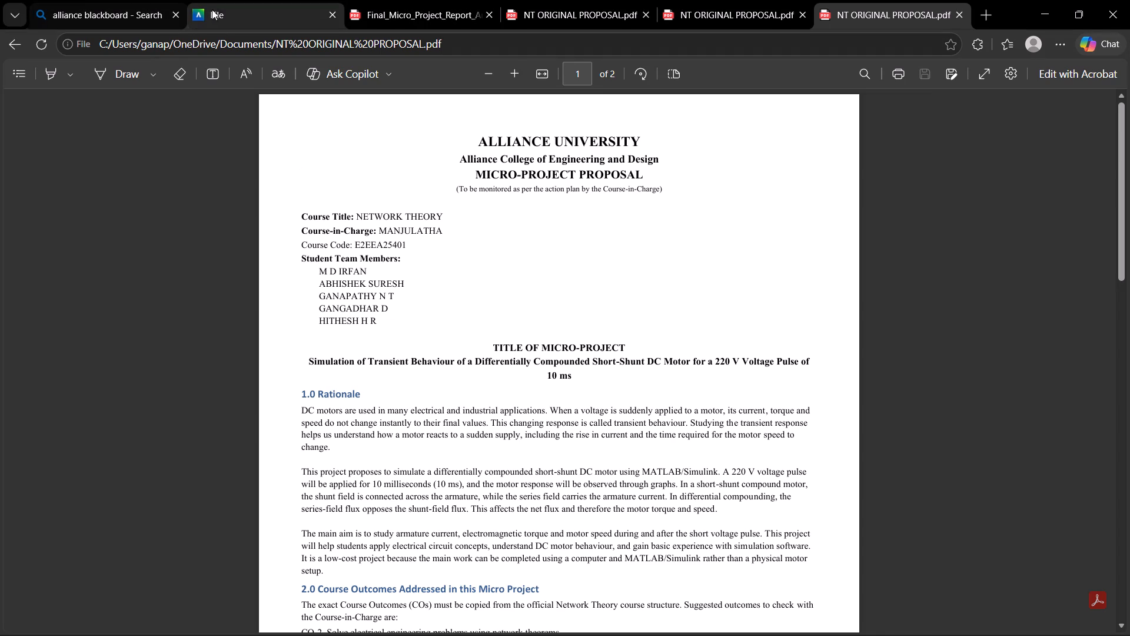
click(94, 0)
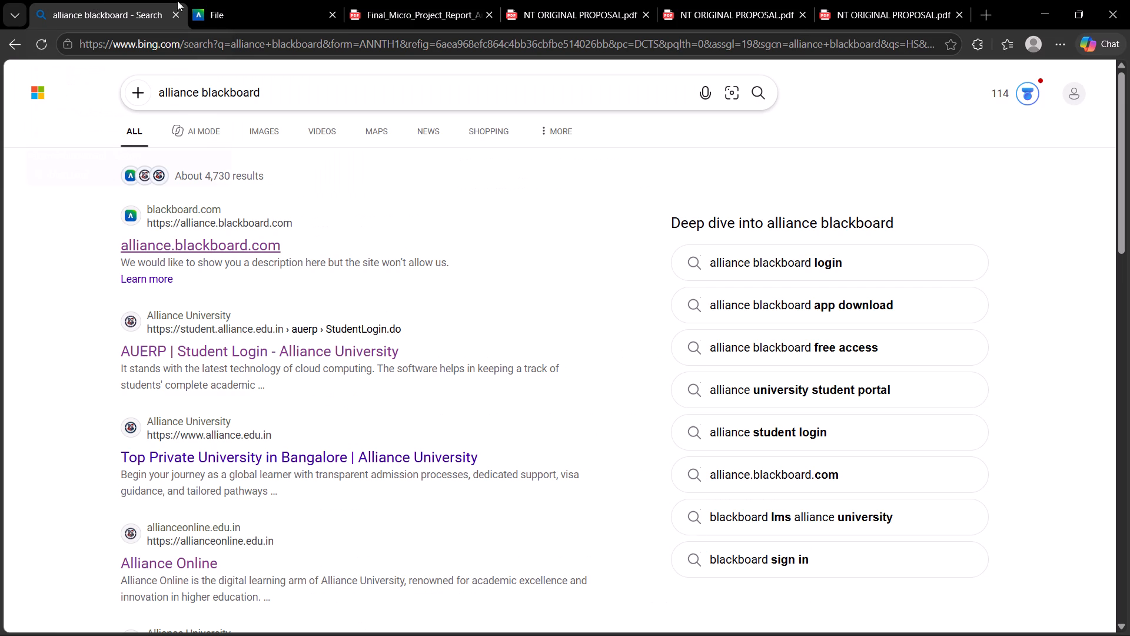
click(285, 16)
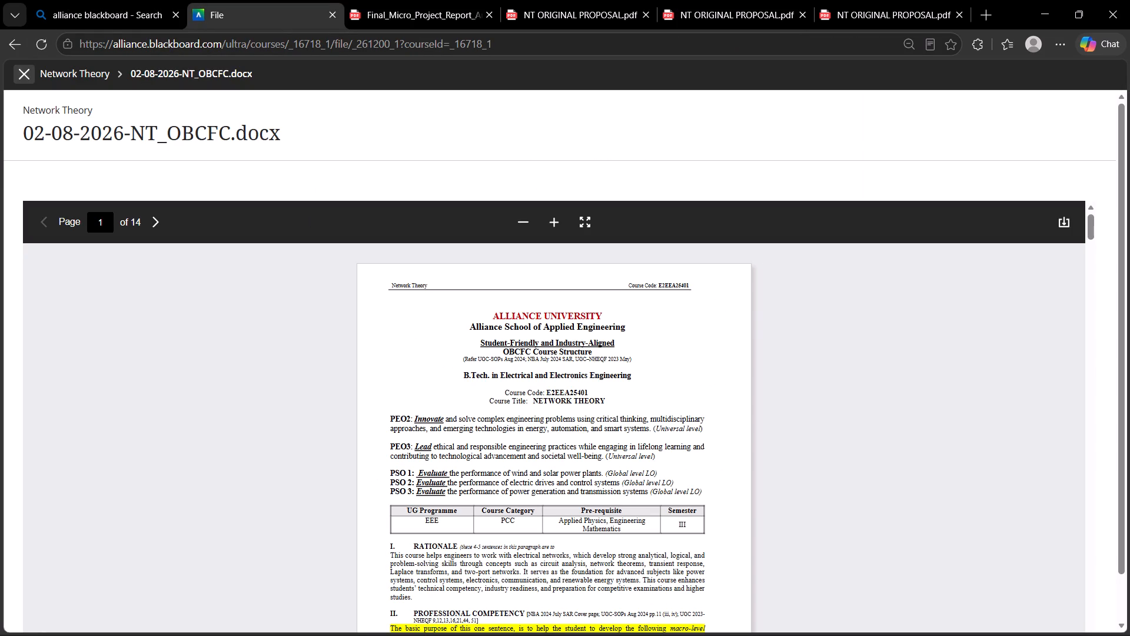
drag(629, 387, 549, 386)
drag(549, 386, 517, 387)
drag(633, 390, 549, 382)
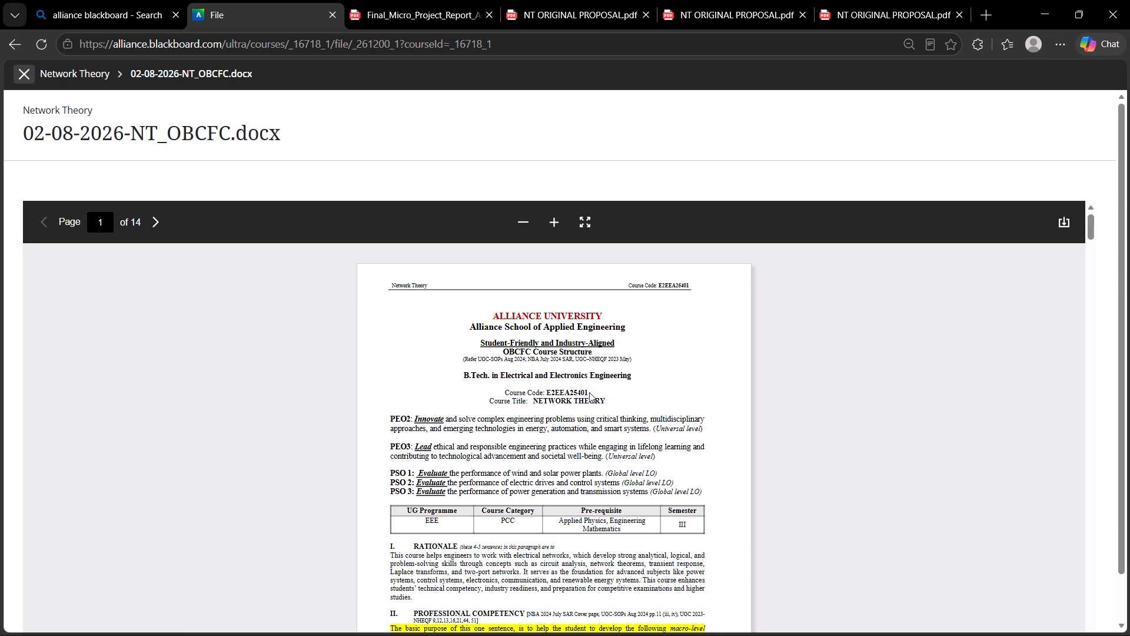
drag(589, 392, 511, 394)
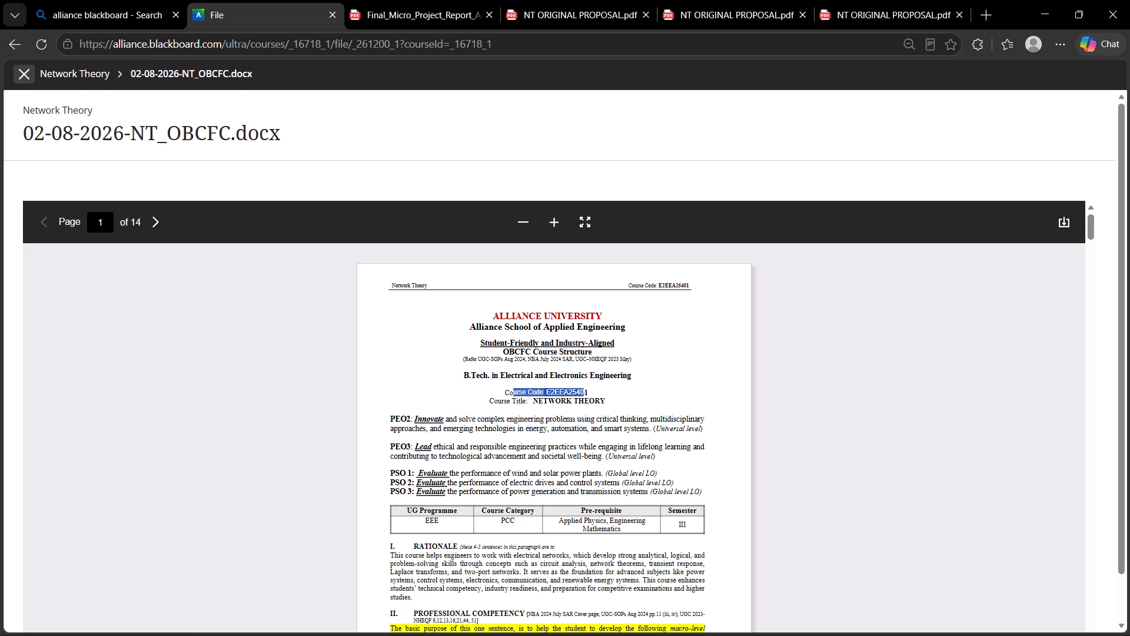
drag(511, 394, 503, 392)
key(ctrl+c)
Paste the copied line above Course Title in the Word report and complete it as "Course Code: E2EEA25401".
key(alt+Tab)
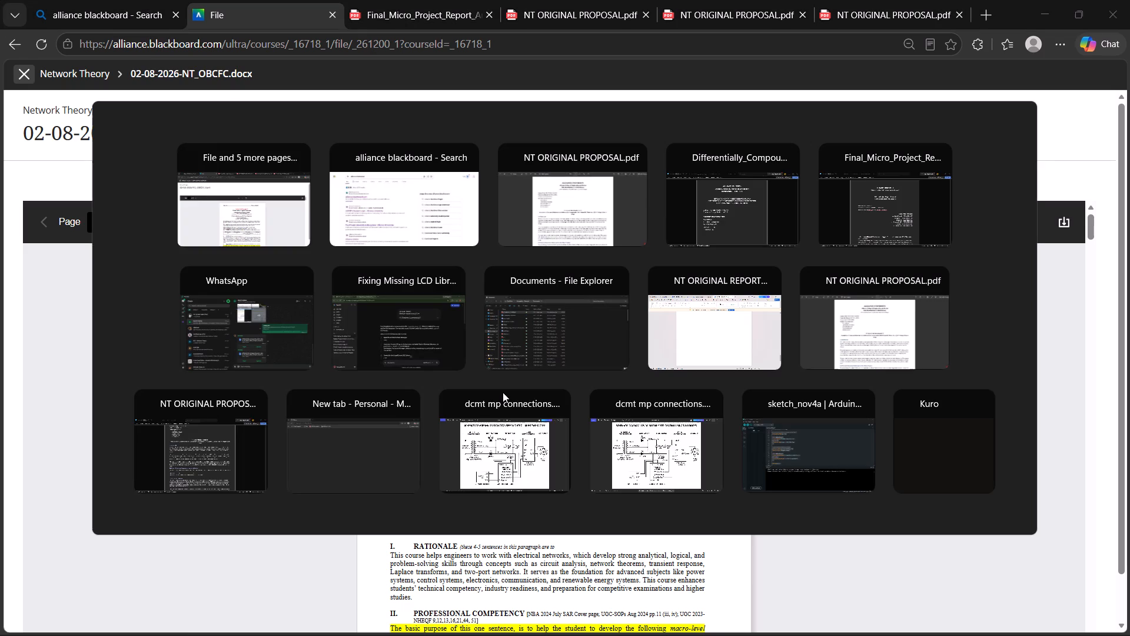
key(alt+Tab)
key(alt+Tab)
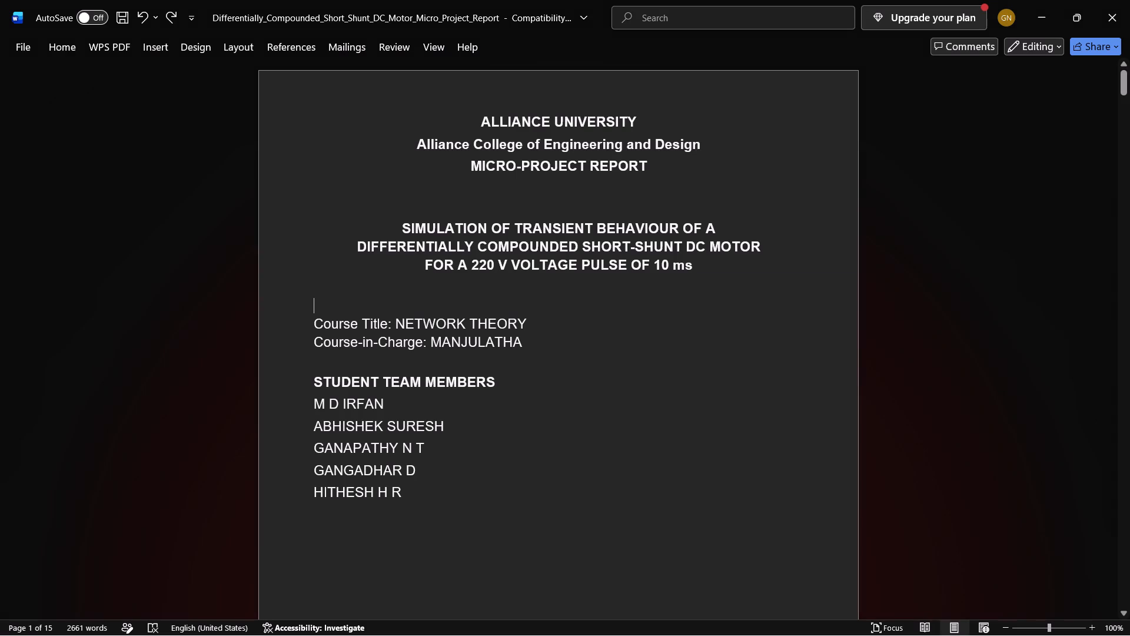
click(377, 302)
key(ctrl+v)
ctrl+click(377, 302)
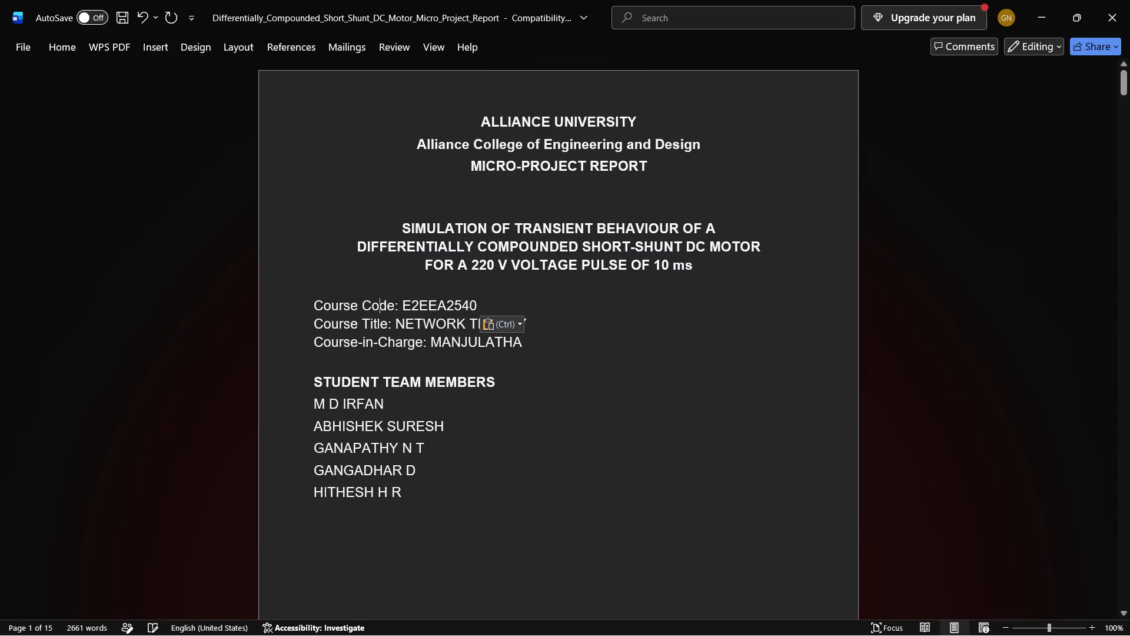
click(486, 305)
key(1)
Switch to Edge, close the course structure document and check the Network Theory course content page.
key(alt+Tab)
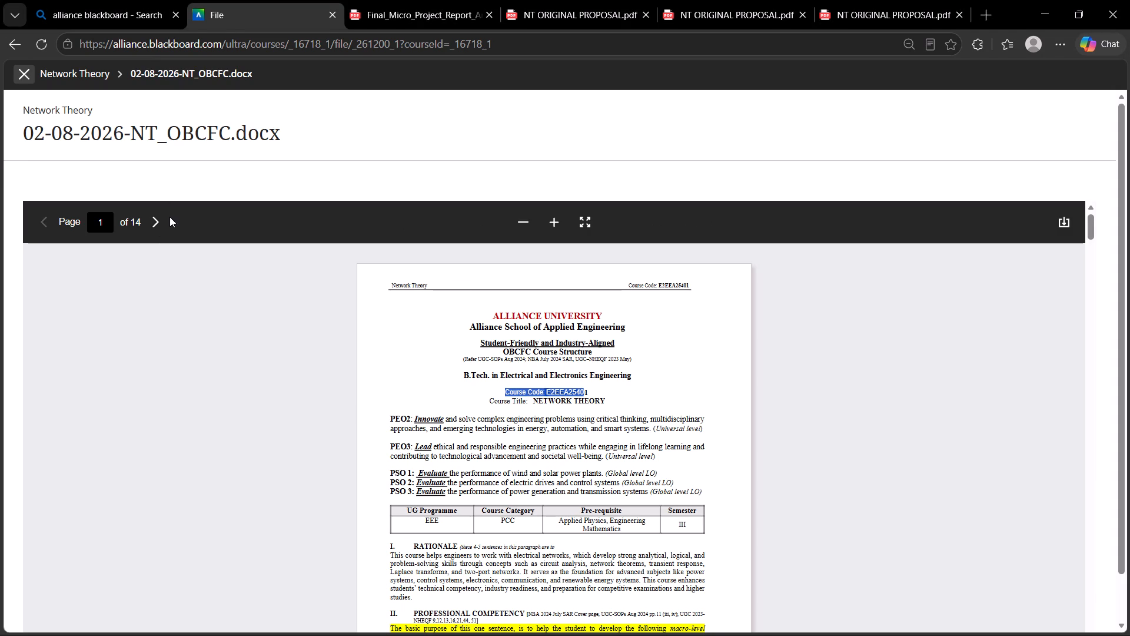
click(22, 71)
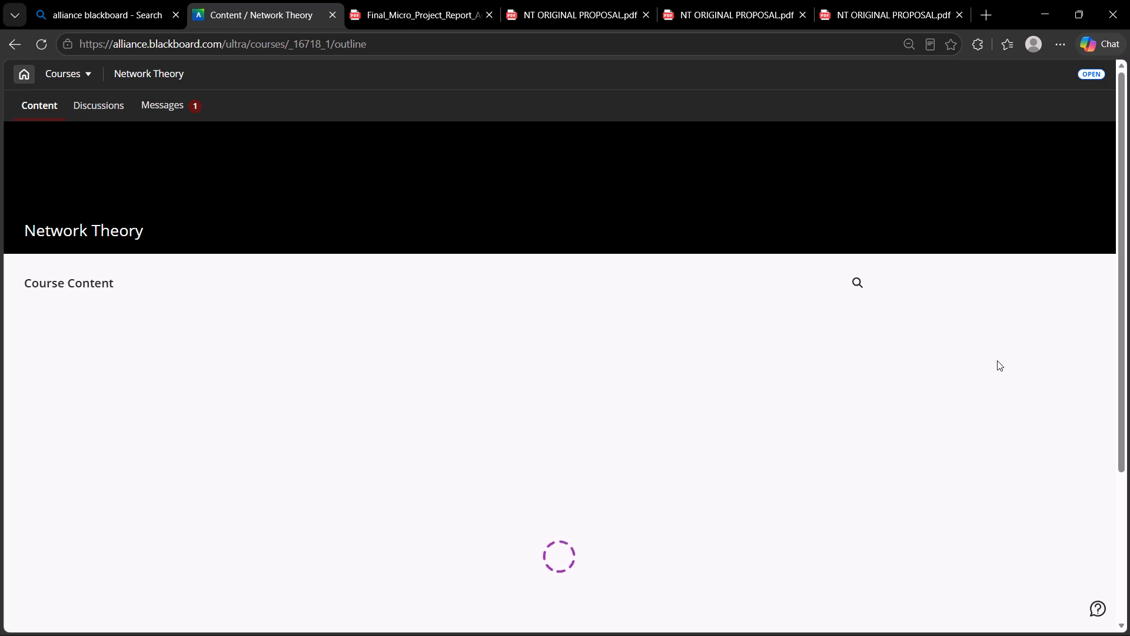
scroll(924, 302, down, 3)
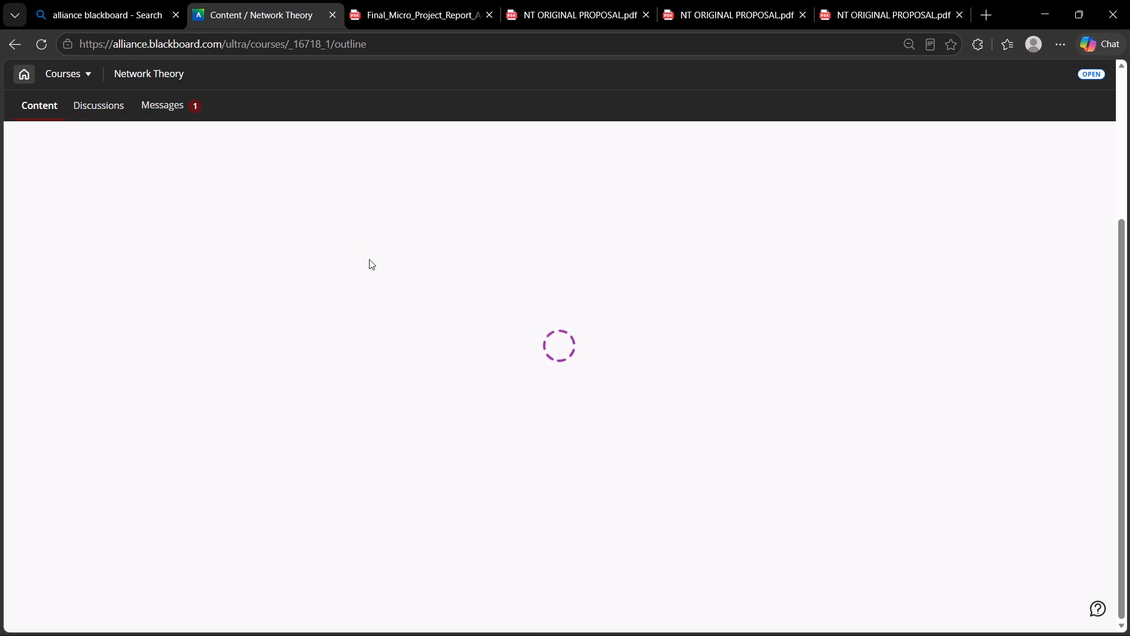
Switch back to the Word report and add the instructor's surname to the end of the Course-in-Charge line on the cover page.
key(alt+Tab)
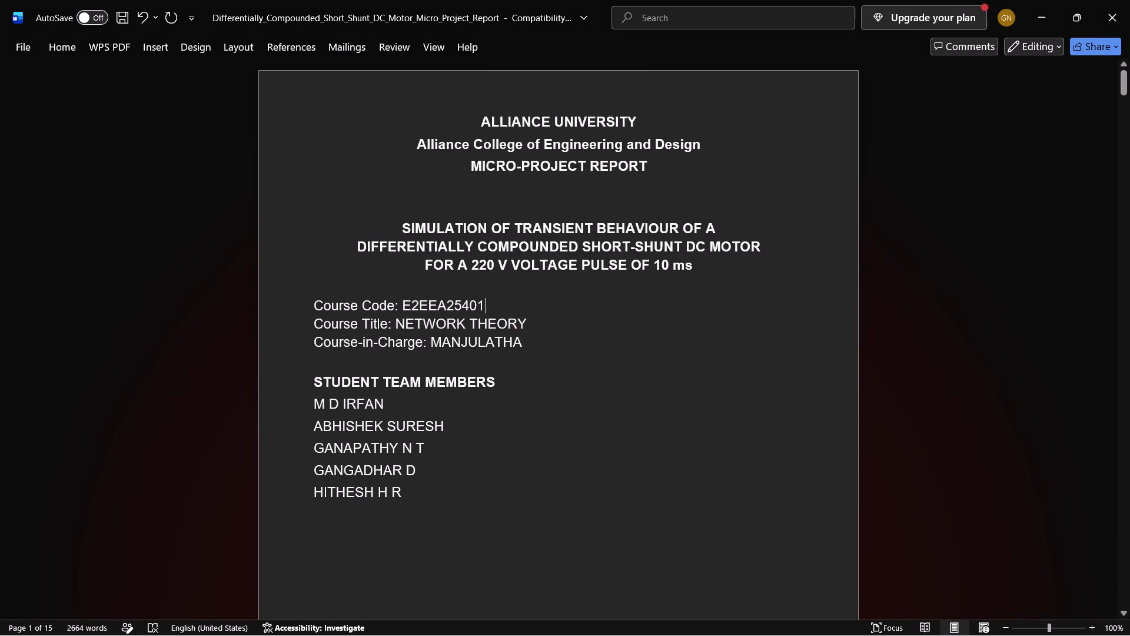
click(537, 342)
key(space)
text(BADI)
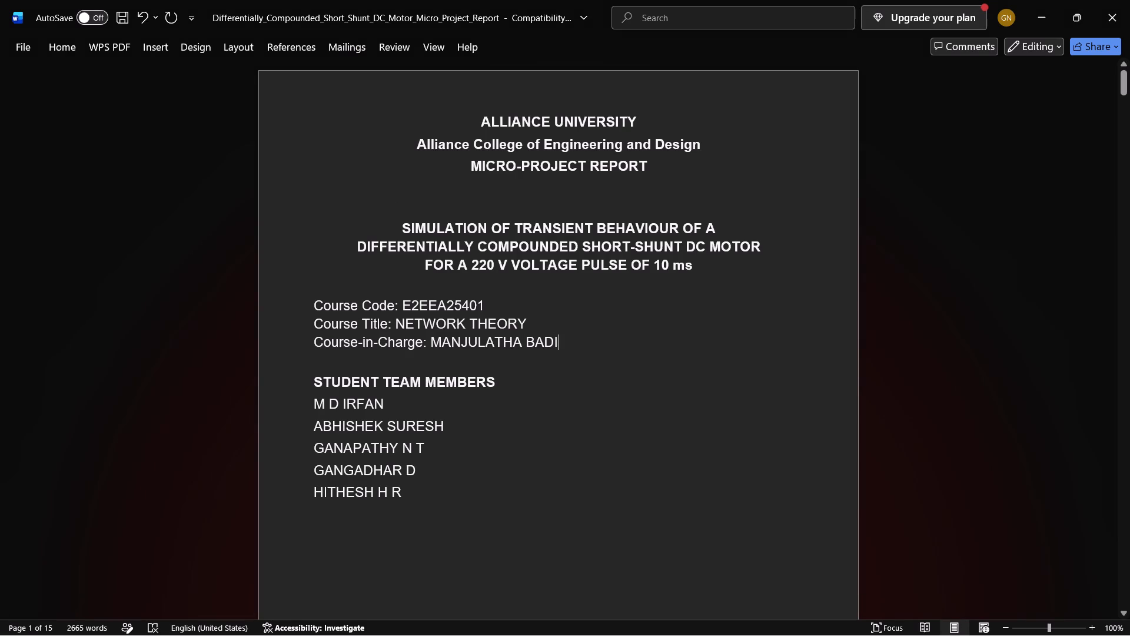
Delete the three numbered suggested outcomes above the table in section 3.0, Course Outcomes Addressed in This Micro Project.
scroll(572, 365, down, 4)
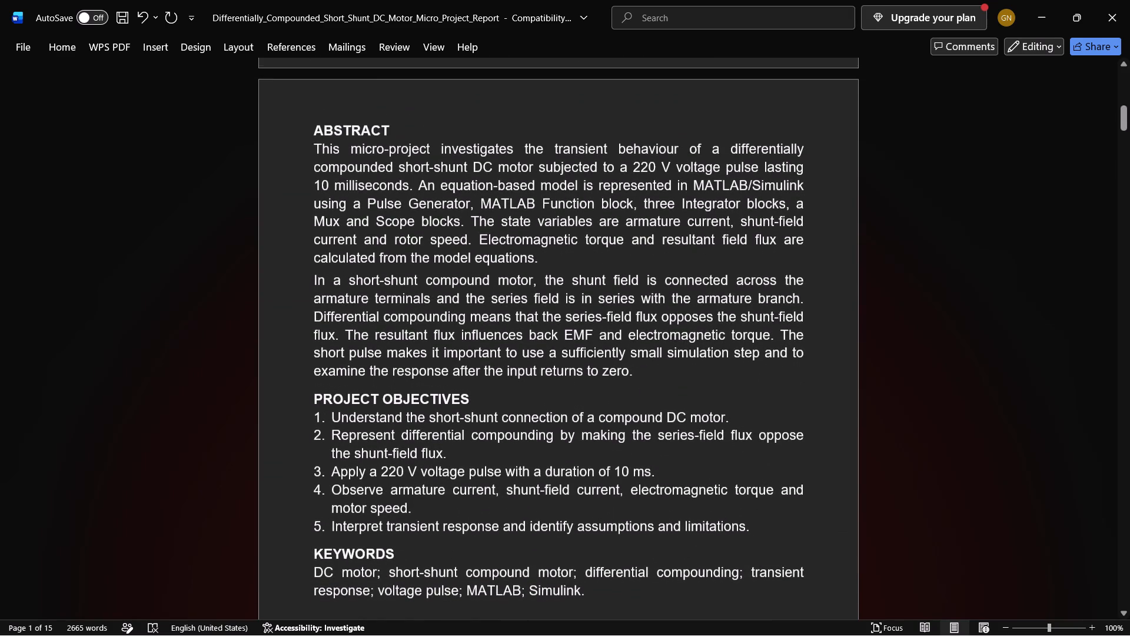
scroll(572, 365, down, 3)
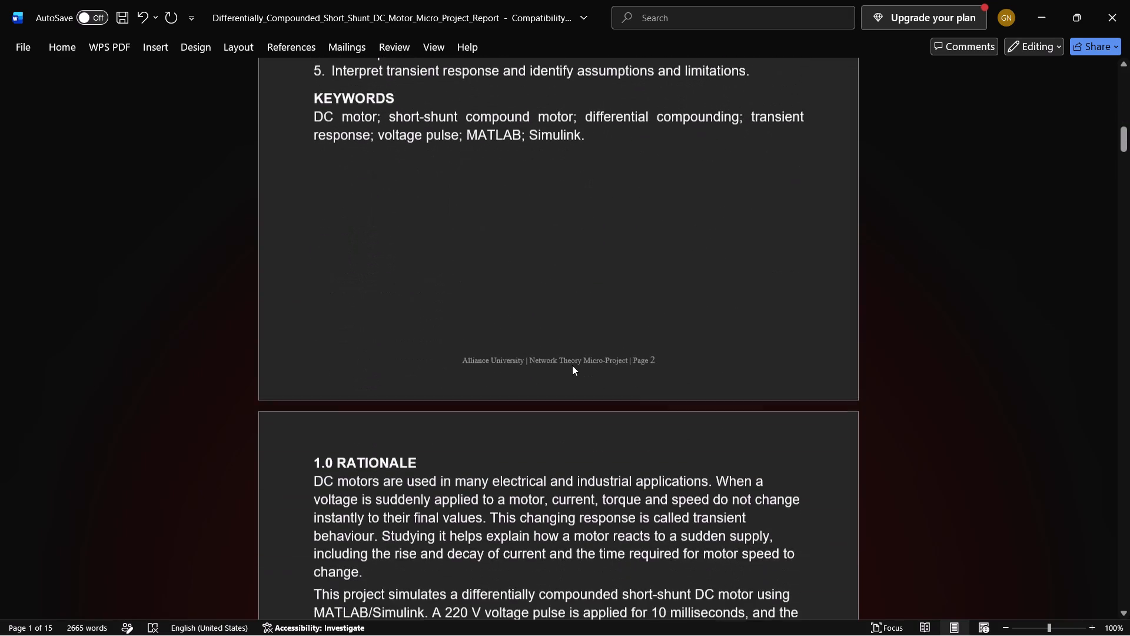
scroll(572, 365, down, 3)
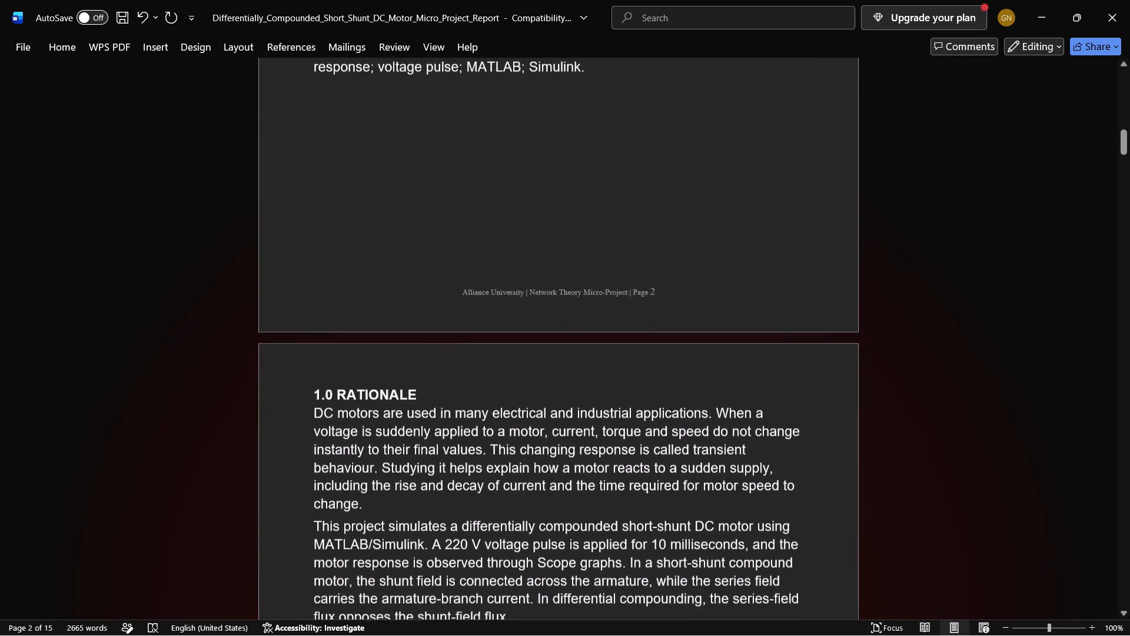
scroll(572, 365, down, 4)
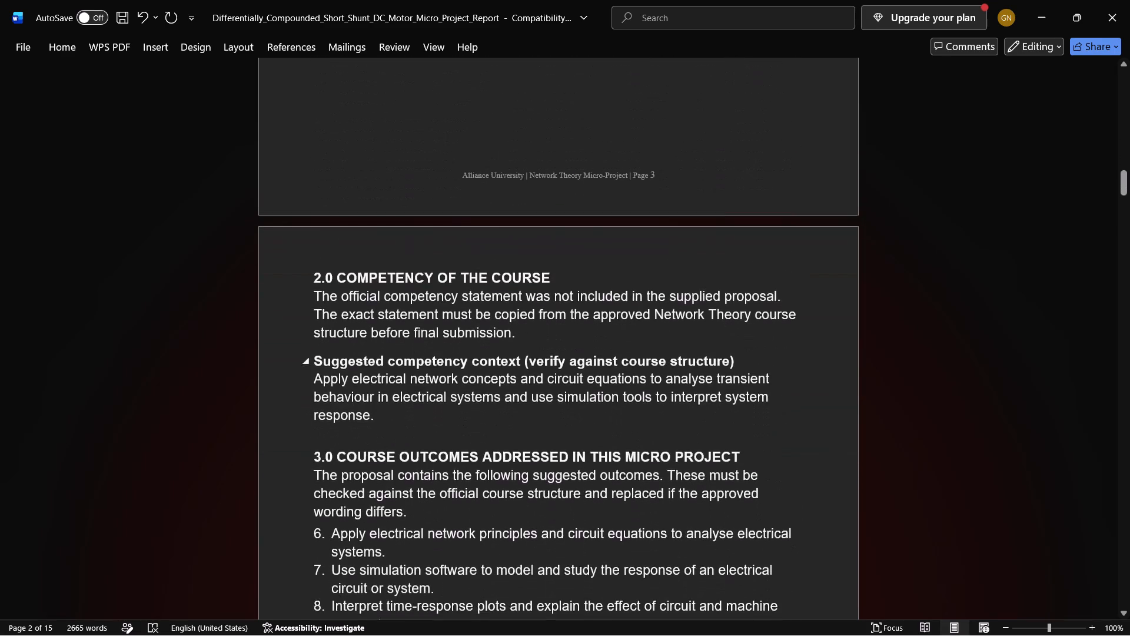
scroll(572, 365, down, 1)
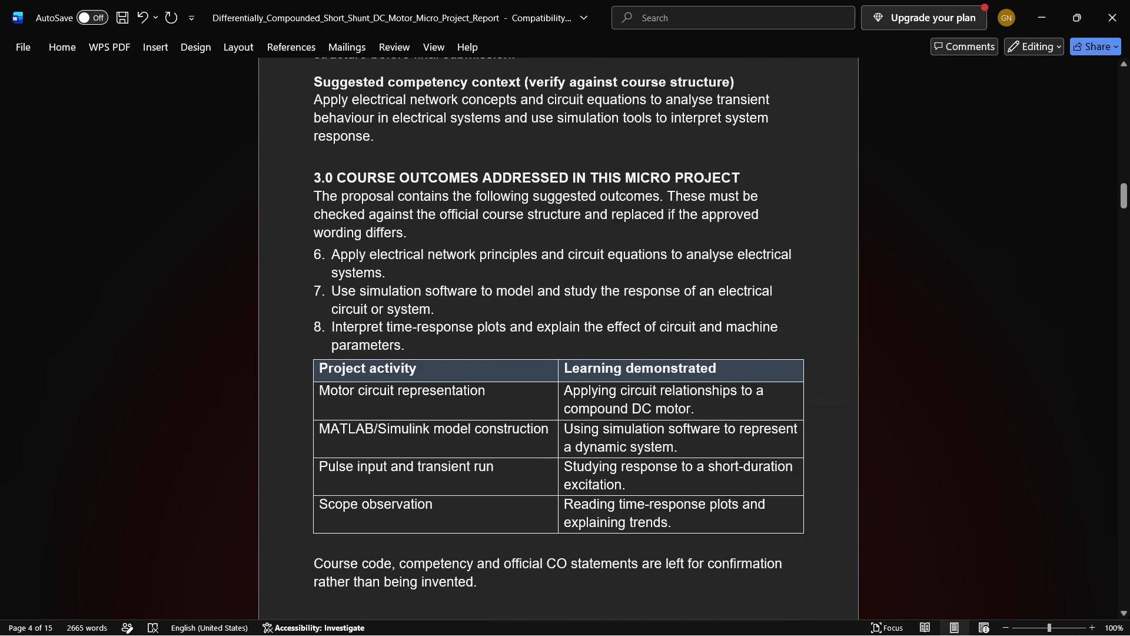
drag(410, 349, 311, 251)
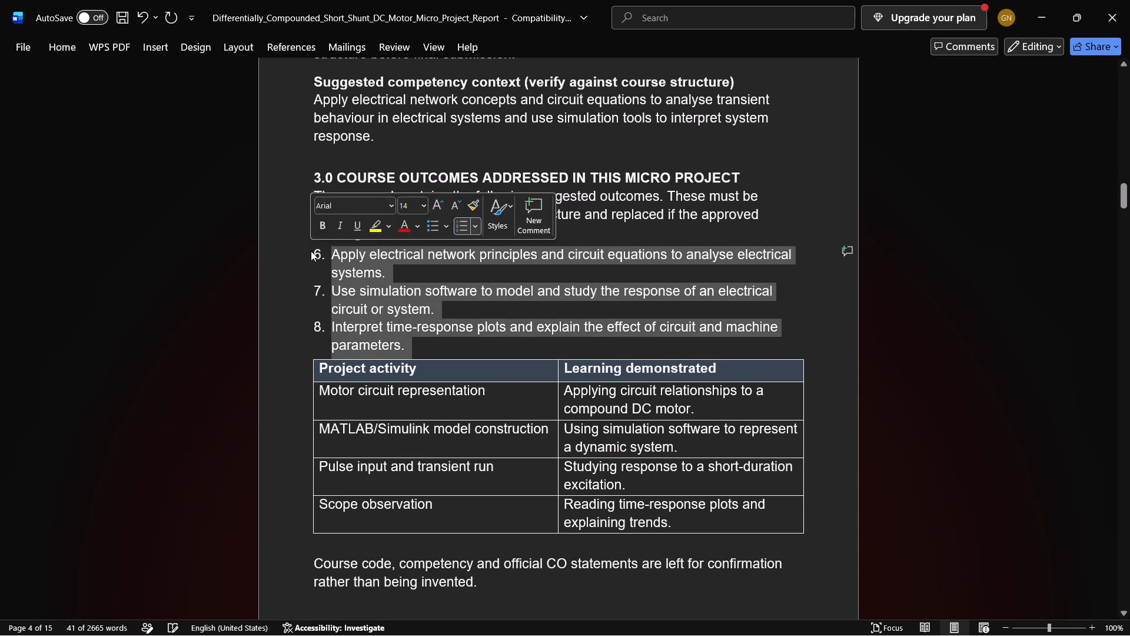
key(BackSpace)
key(BackSpace)
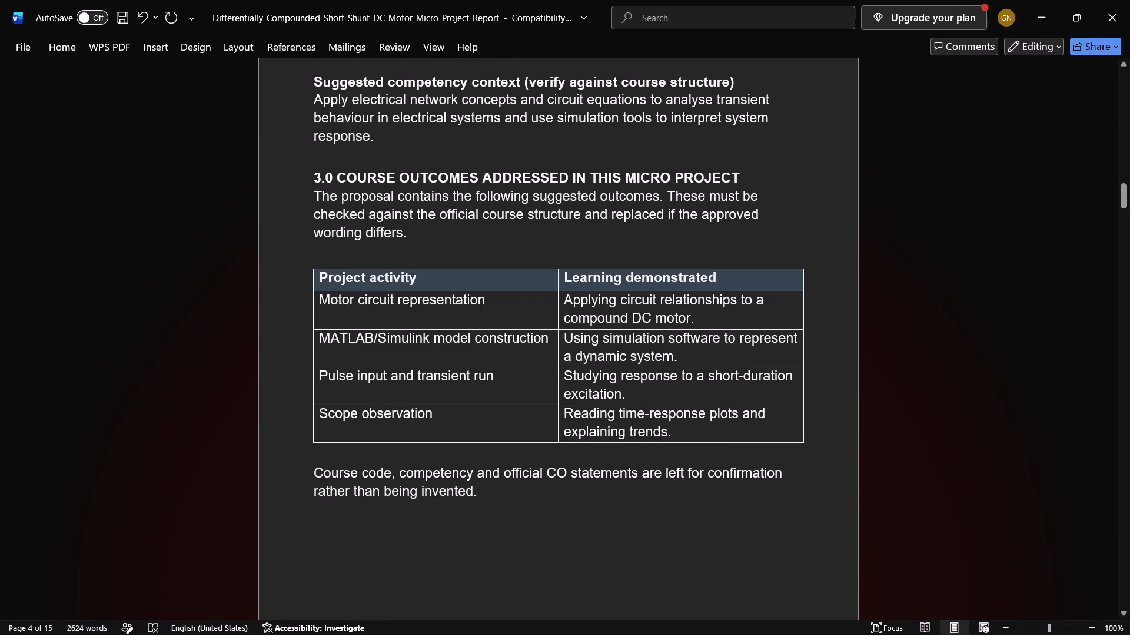
Switch to Edge and reload the Network Theory course content page.
key(alt+Tab)
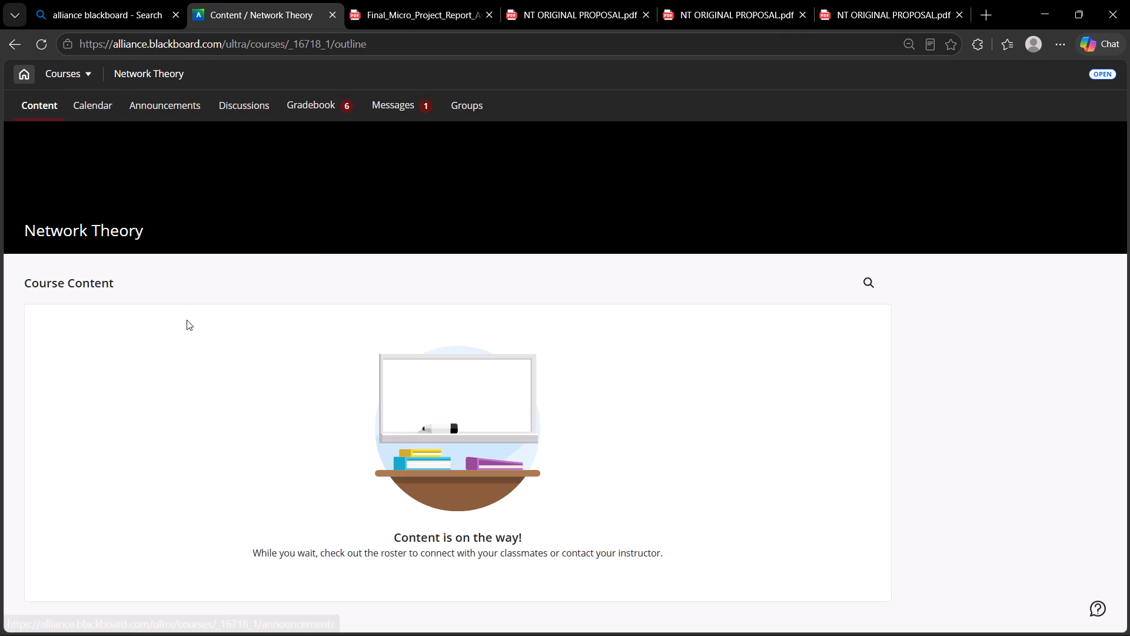
click(43, 102)
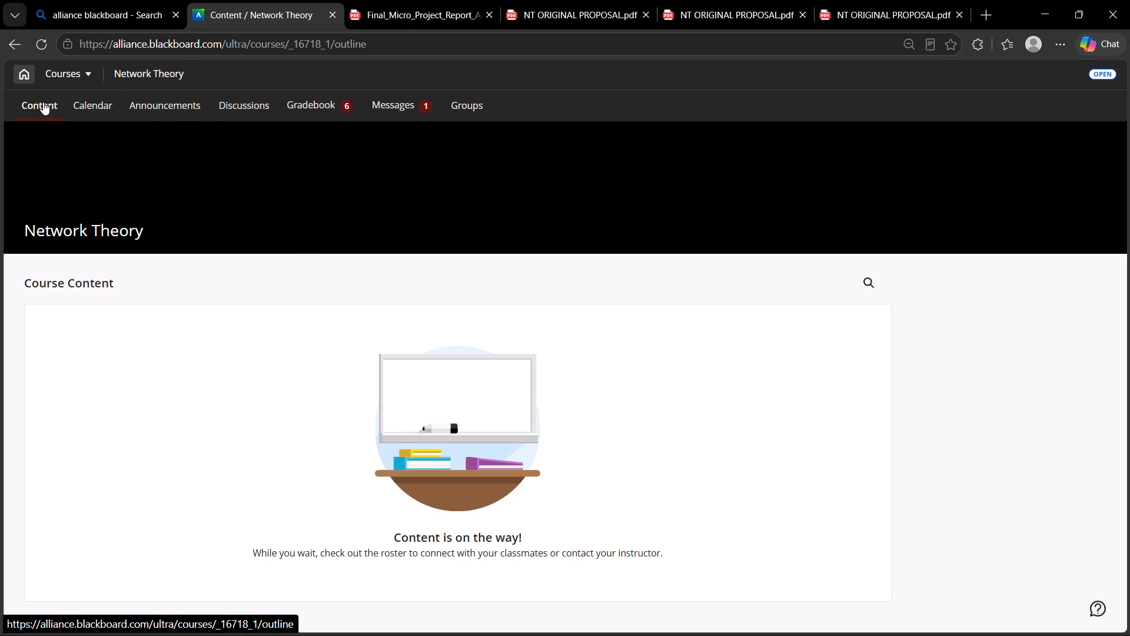
click(41, 37)
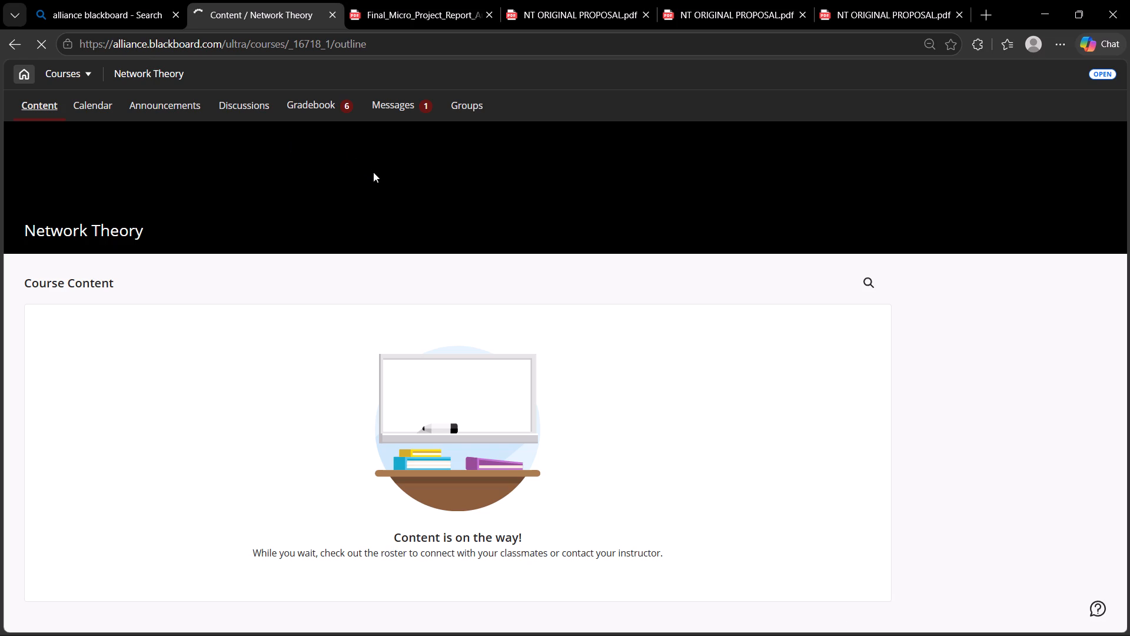
Close the Final_Micro_Project_Report tab, the three NT ORIGINAL PROPOSAL.pdf tabs and the Network Theory course tab.
click(490, 14)
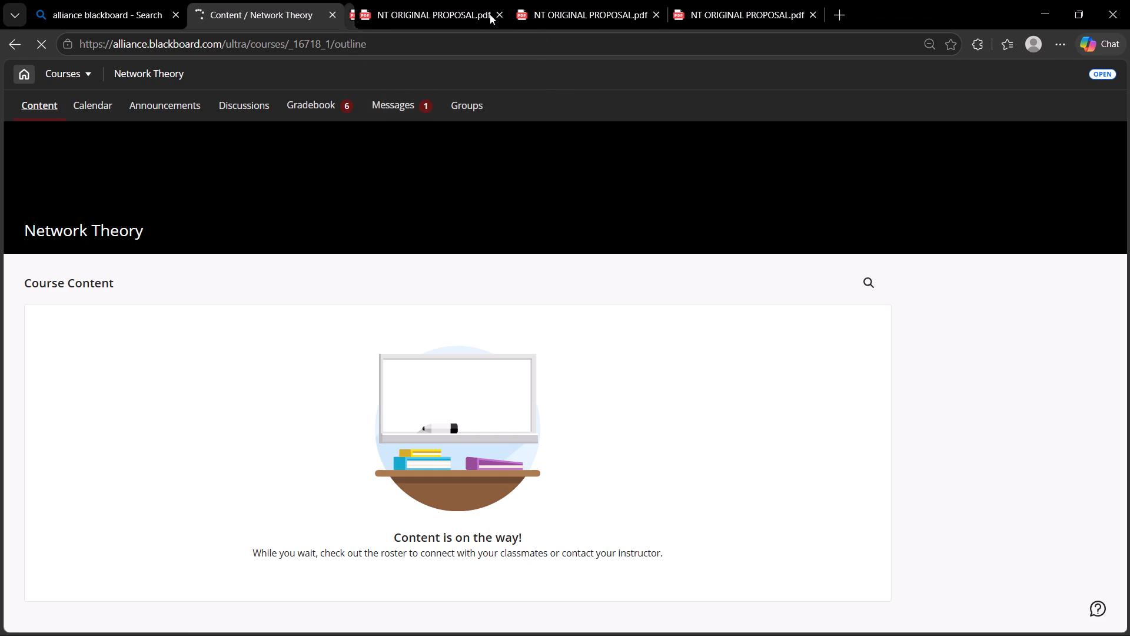
click(490, 14)
click(490, 14)
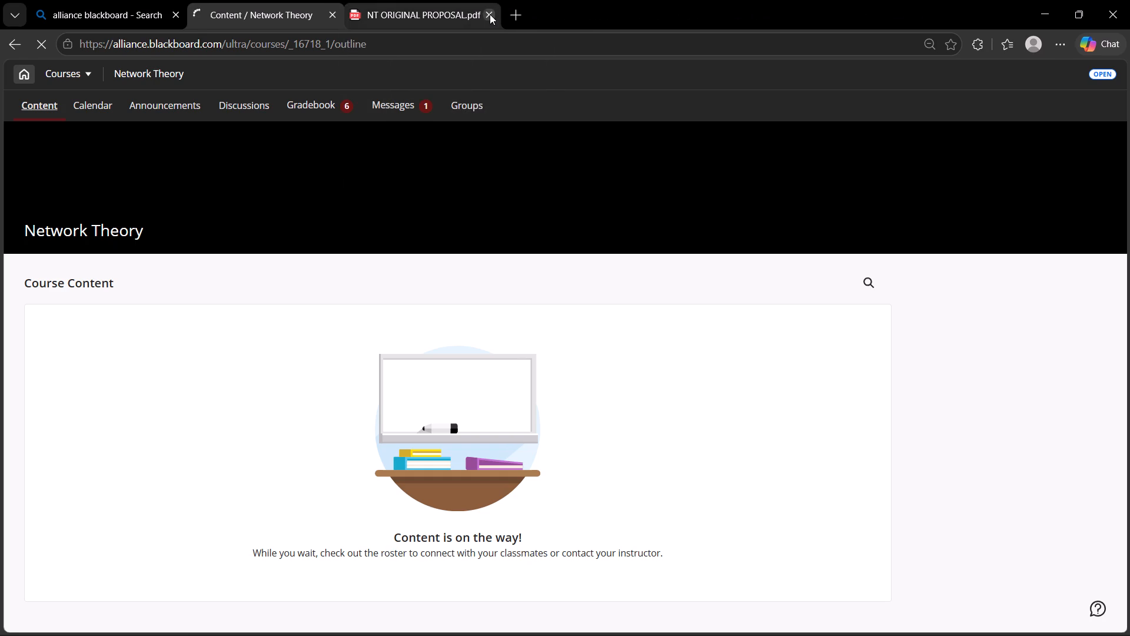
click(490, 14)
click(368, 12)
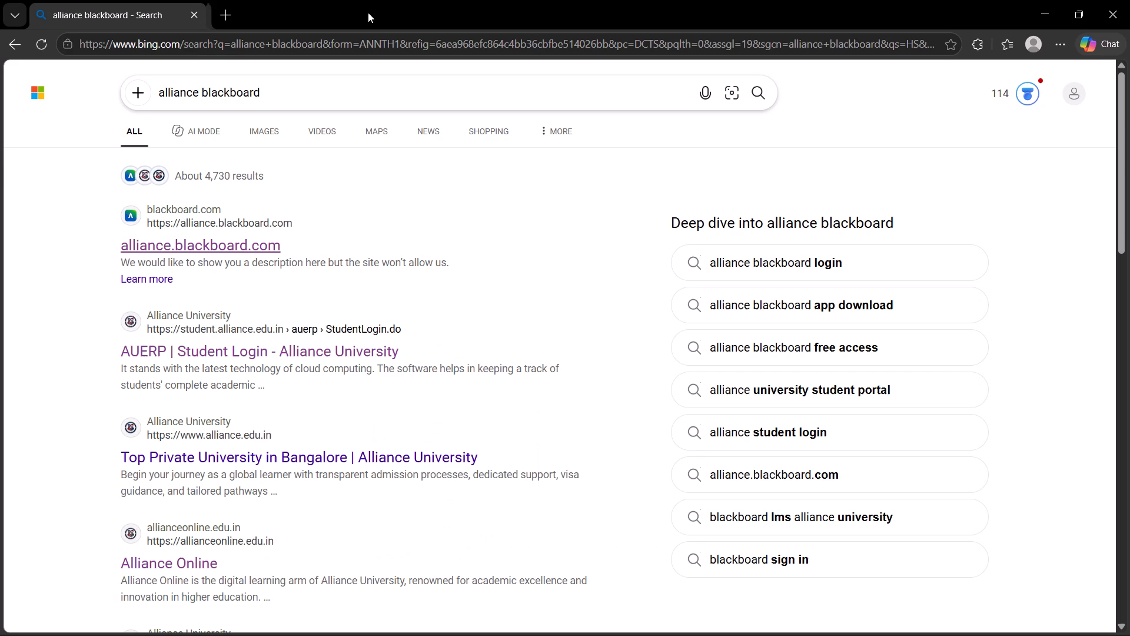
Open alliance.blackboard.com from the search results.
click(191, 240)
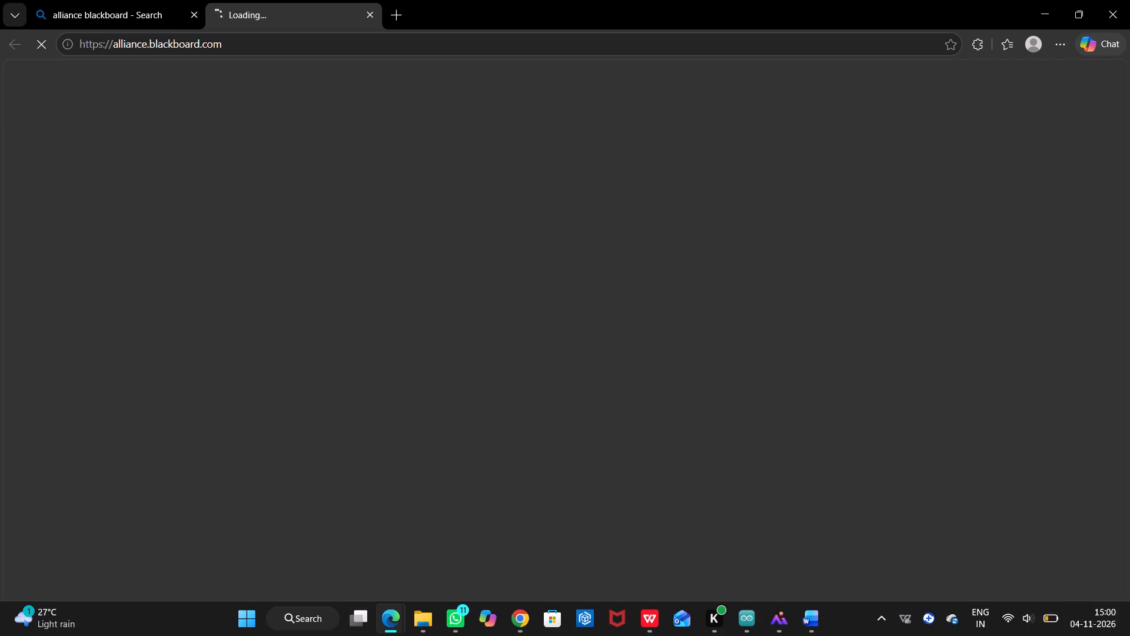
Turn the computer's Wi-Fi off and on again, and connect it to the personal hotspot instead of AUSTU-SSO.
click(1011, 617)
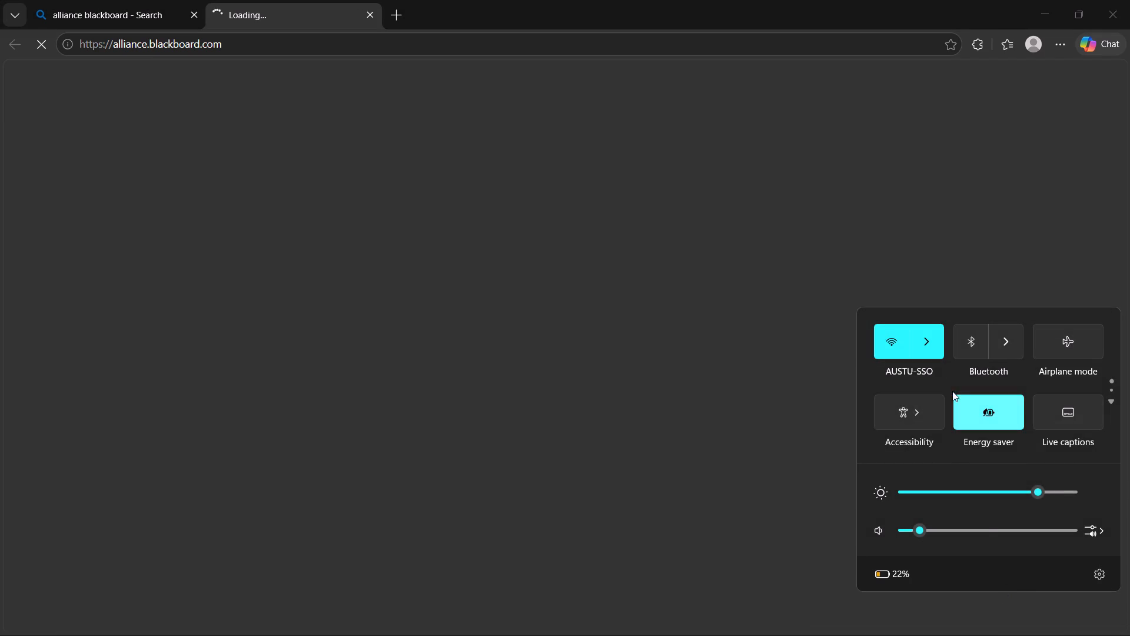
click(930, 333)
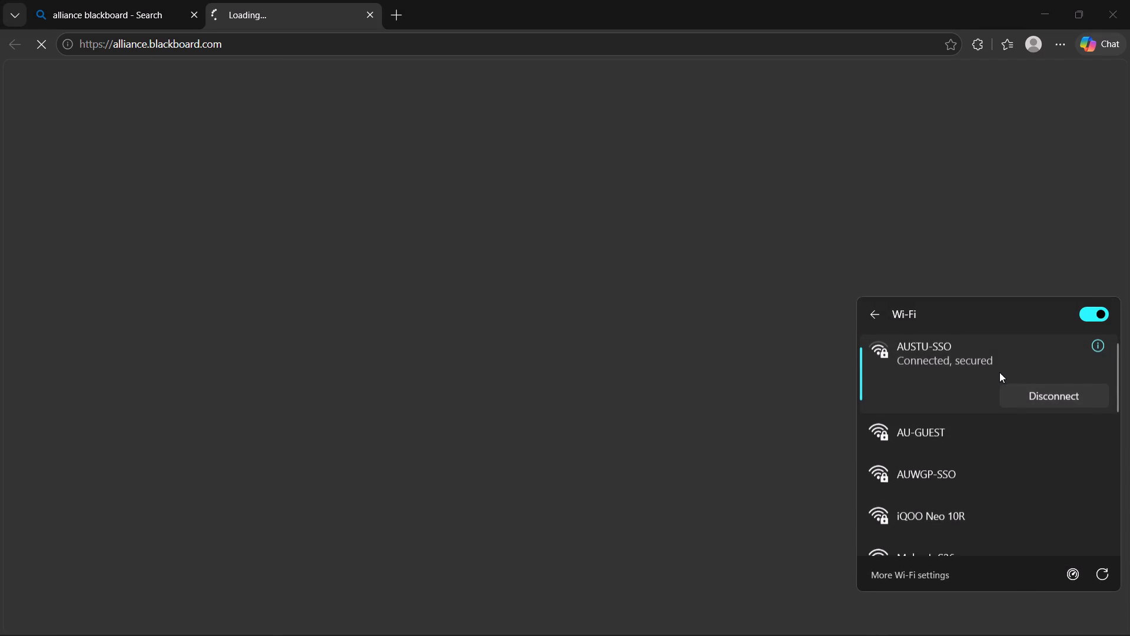
click(1098, 309)
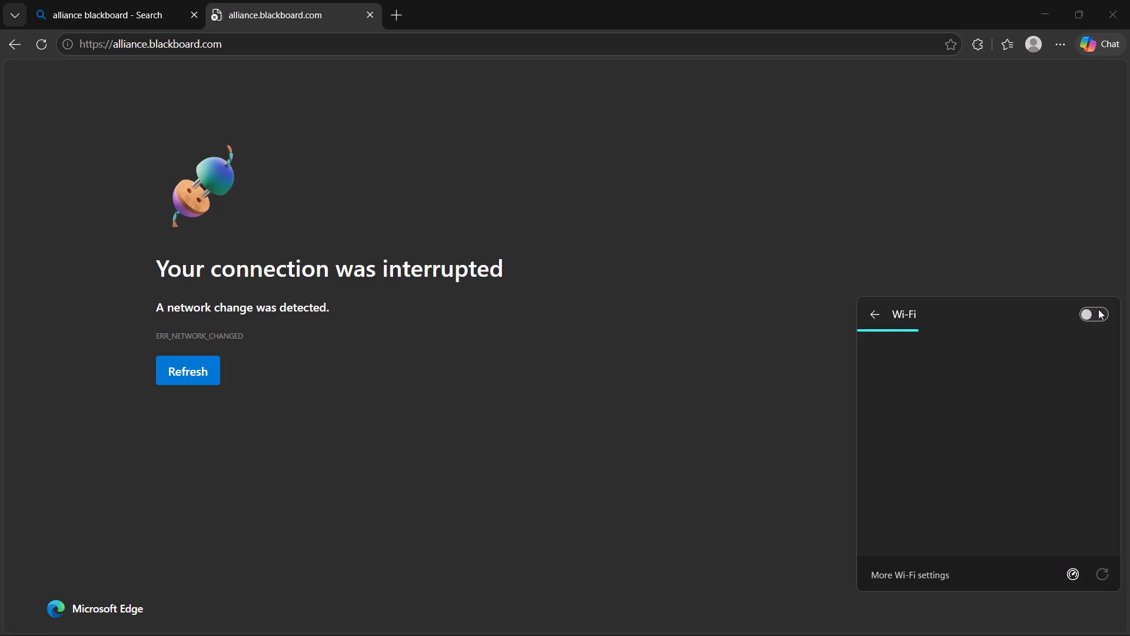
click(1098, 309)
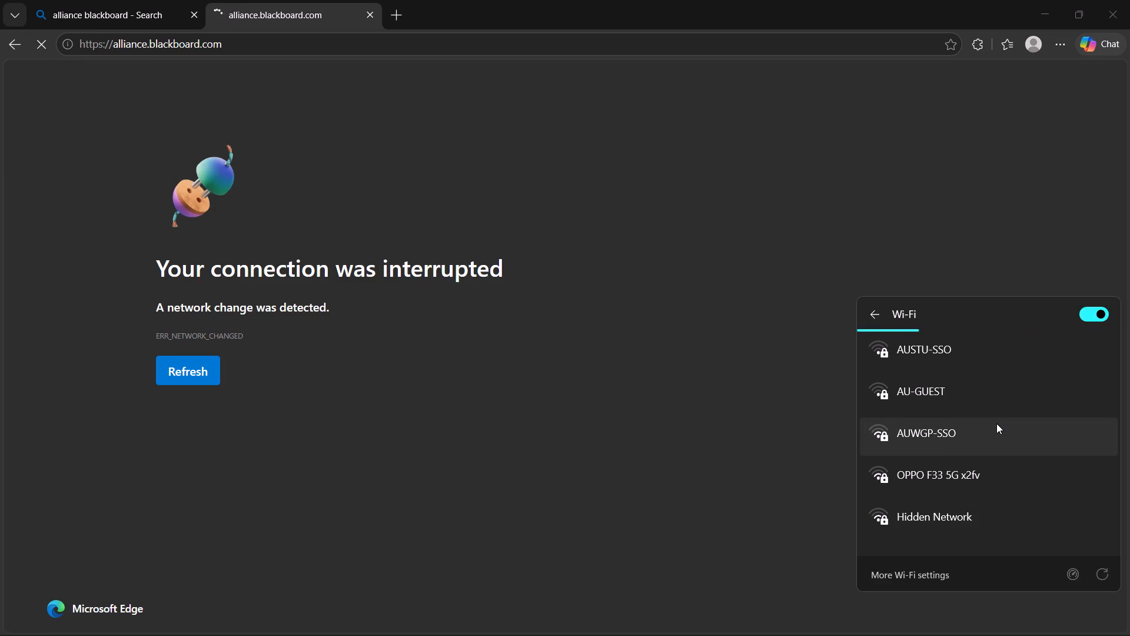
scroll(996, 423, down, 2)
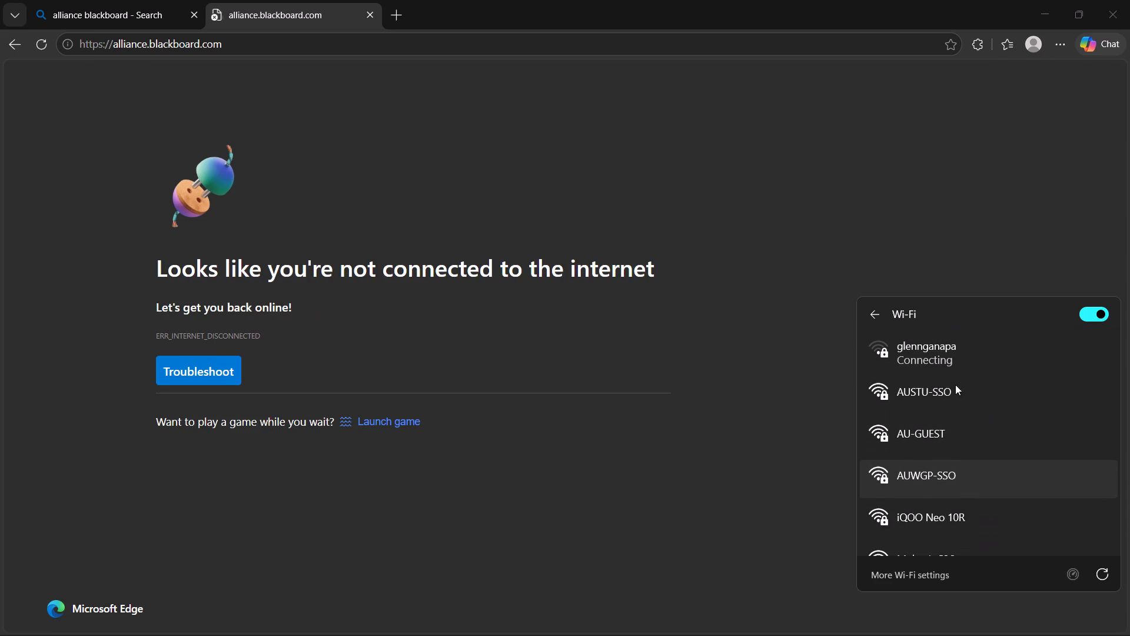
click(949, 360)
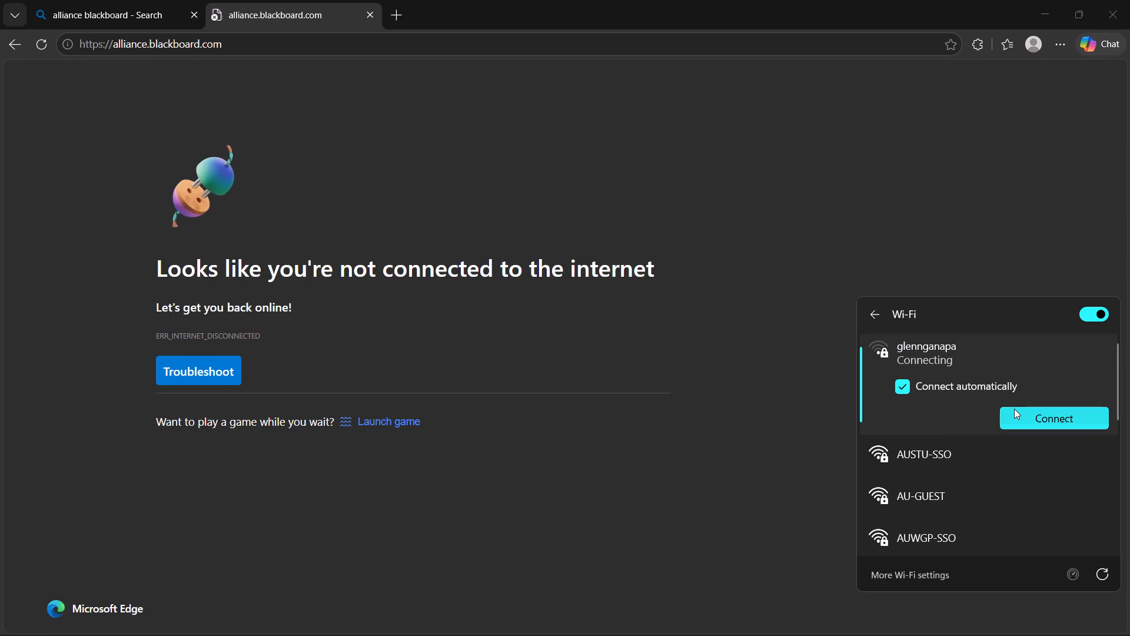
click(1014, 409)
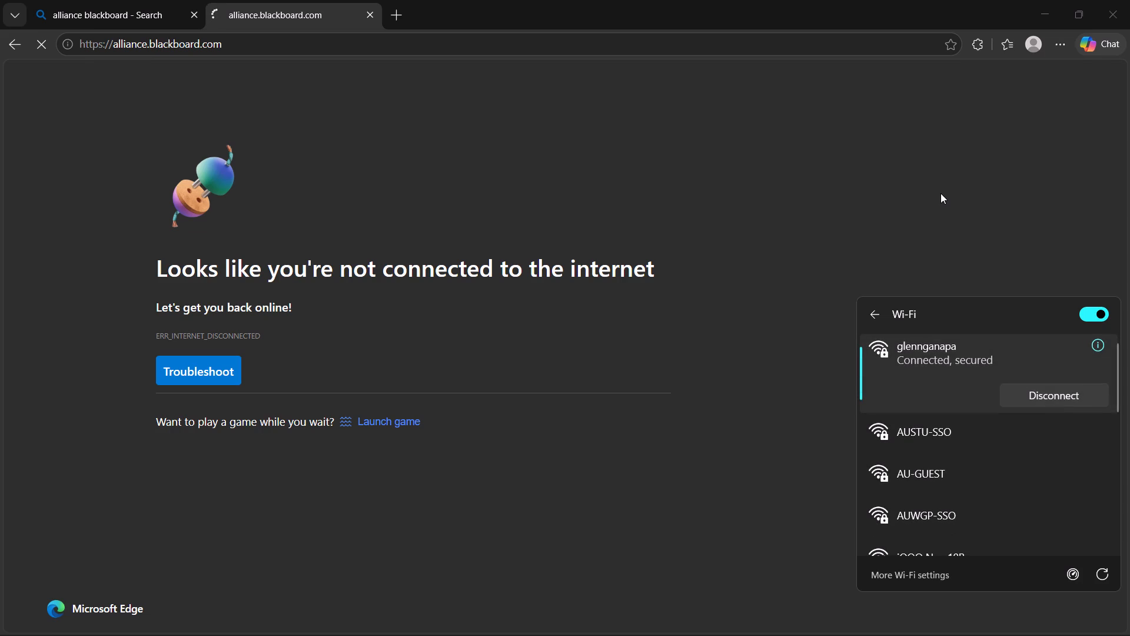
click(940, 204)
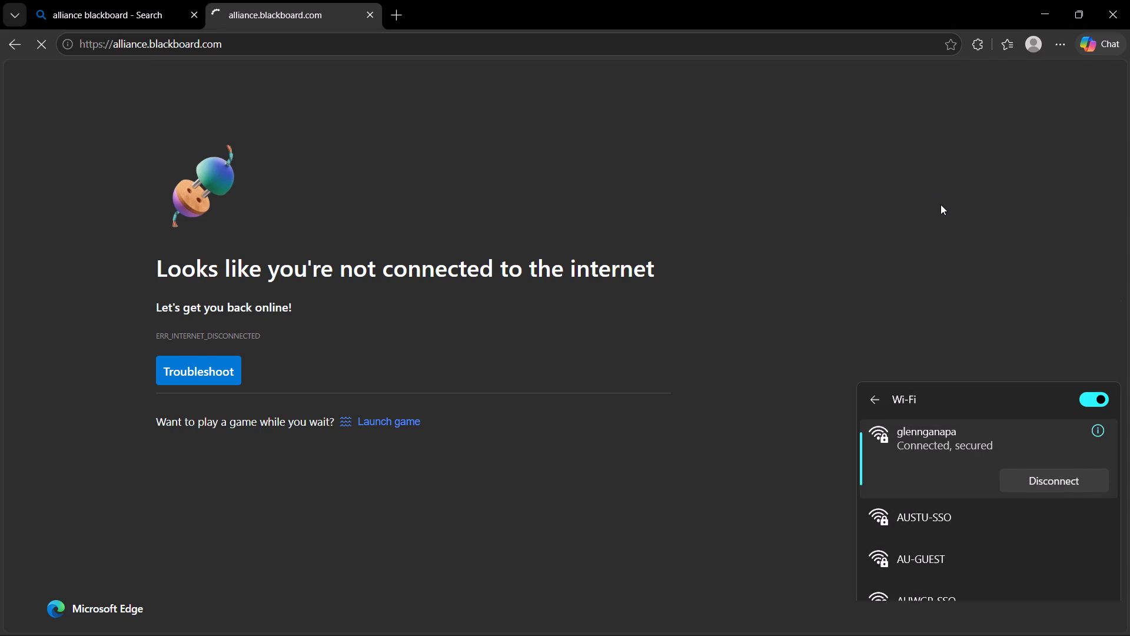
Close the loading Blackboard tab and reopen alliance.blackboard.com from the search results.
click(369, 14)
click(191, 248)
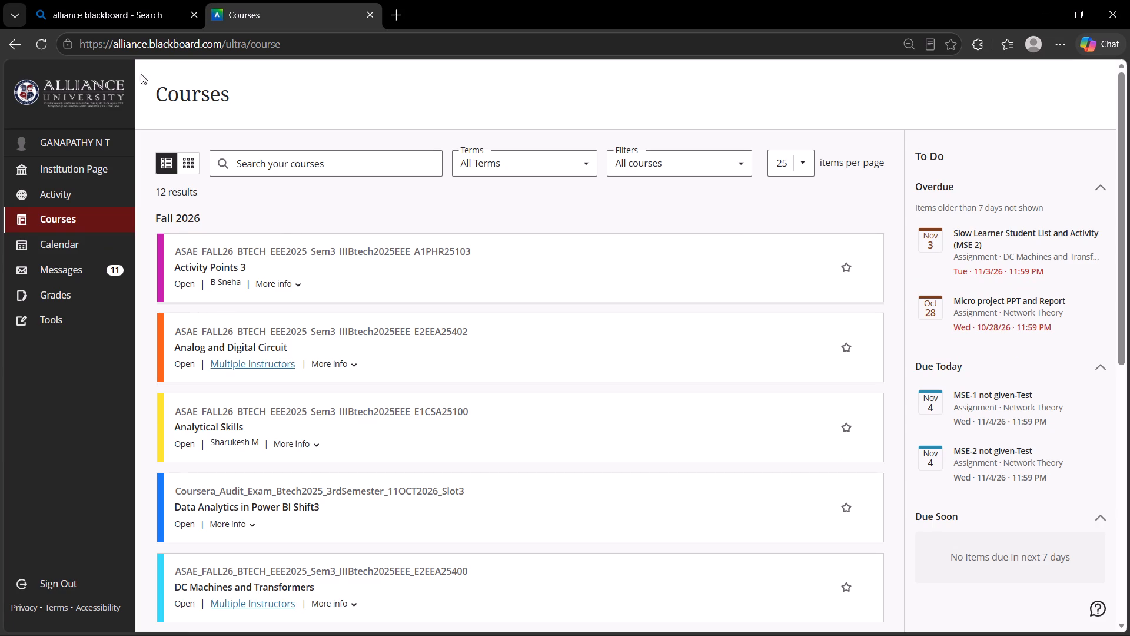
Open the document 02-08-2026-NT_OBCFC.docx from the Network Theory course content.
scroll(260, 382, down, 1)
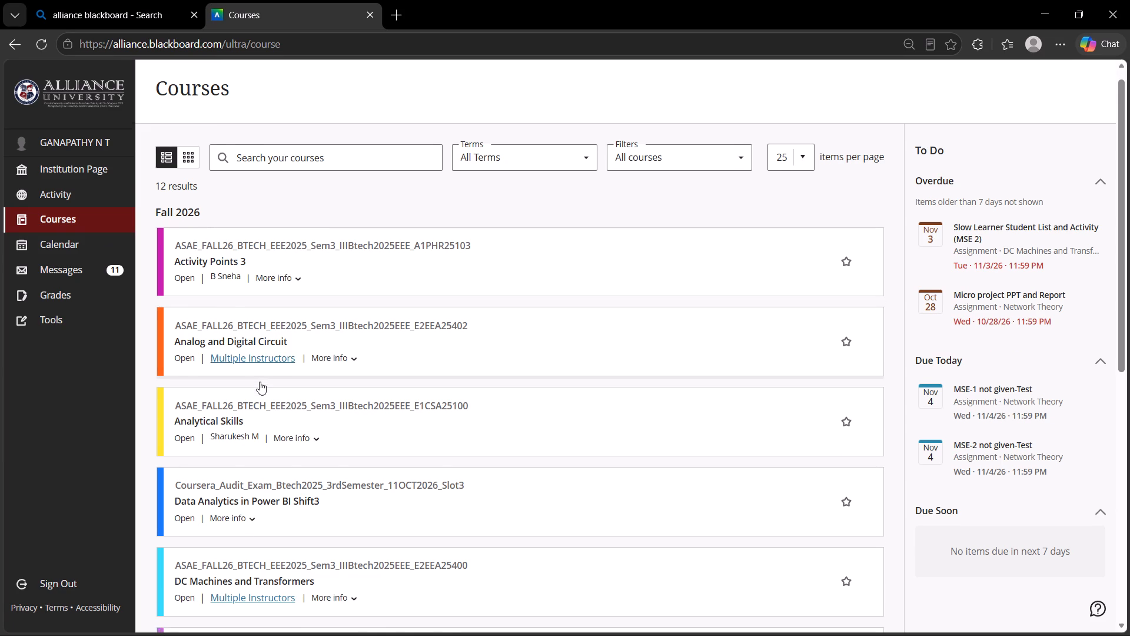
scroll(260, 382, down, 8)
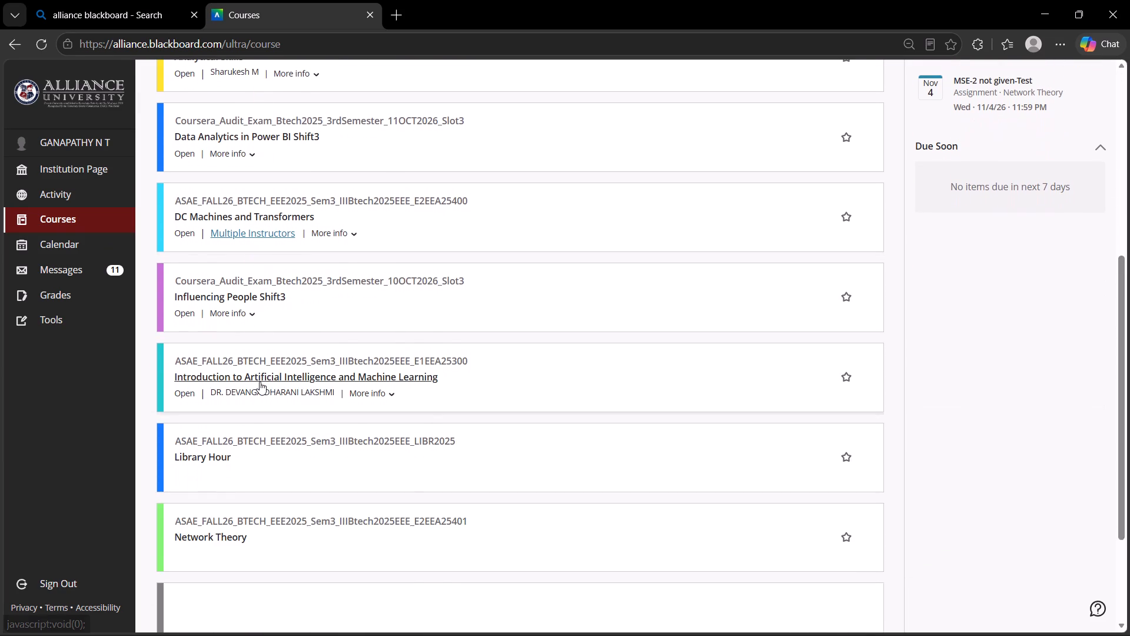
scroll(260, 382, down, 1)
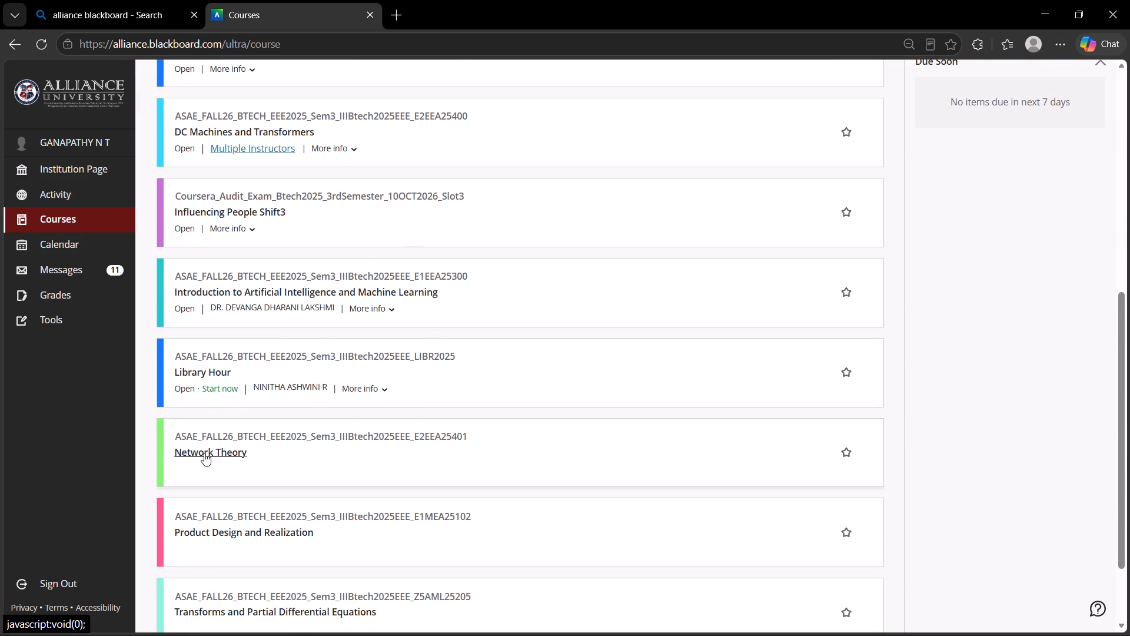
double_click(204, 453)
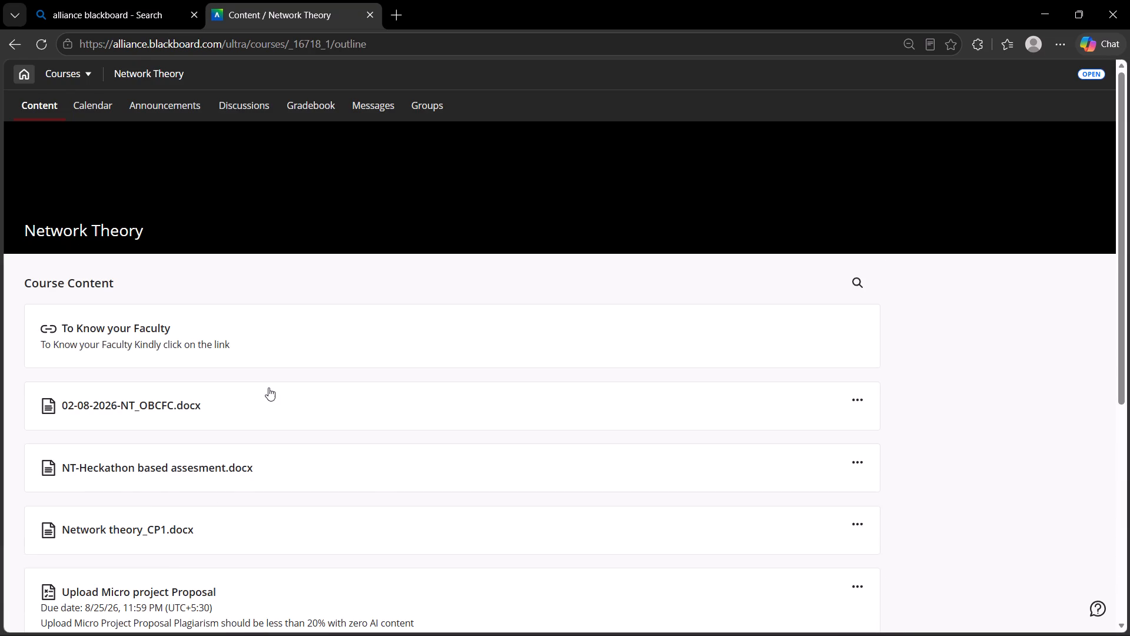
double_click(164, 406)
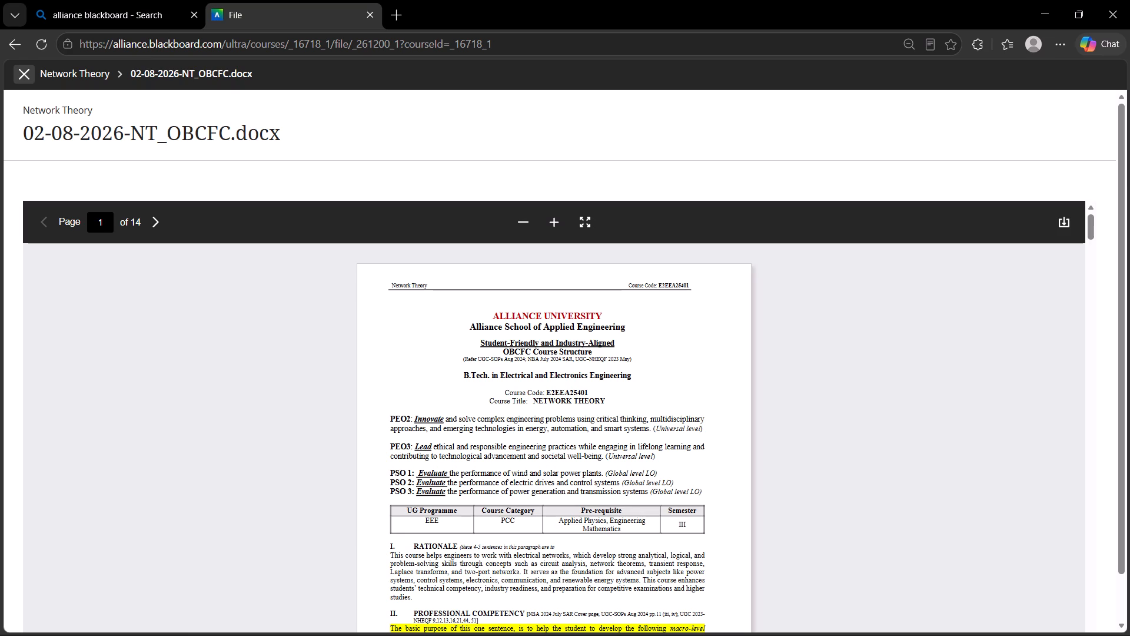
Copy the CO-2 and CO-3 lines from the Course Outcomes section on the document's first page.
scroll(519, 405, down, 3)
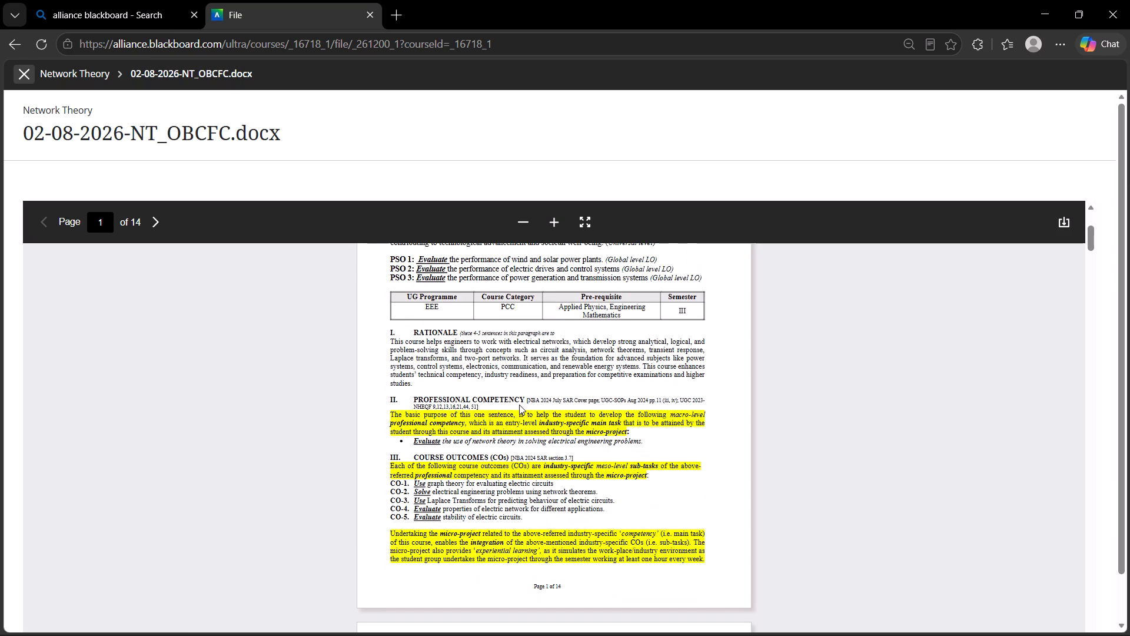
drag(622, 499, 408, 498)
drag(408, 498, 392, 495)
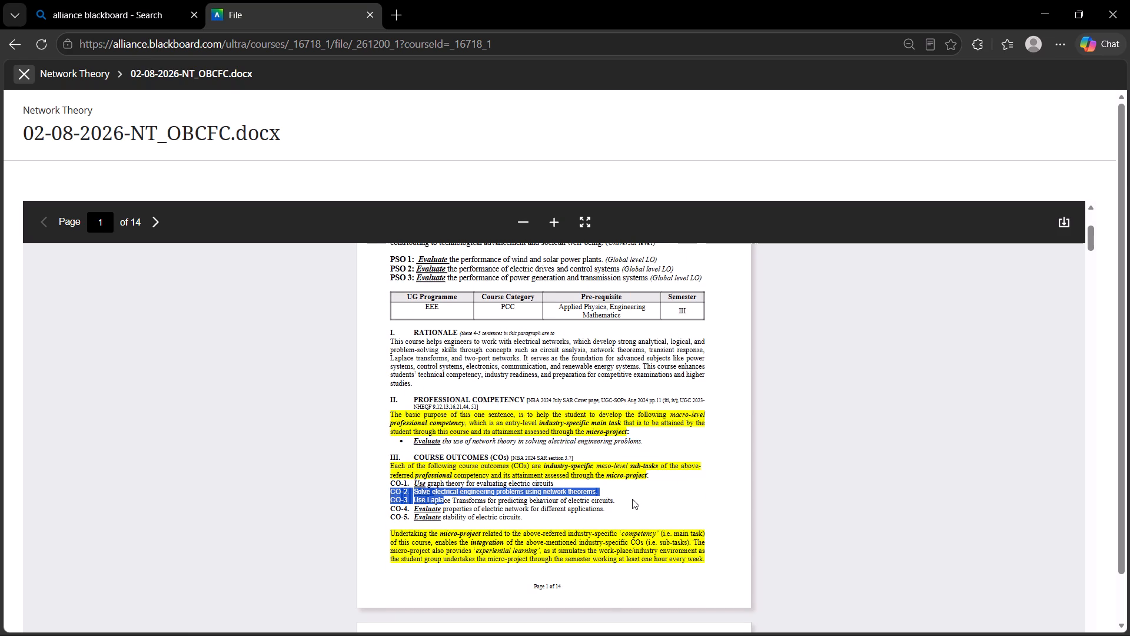
click(632, 499)
drag(644, 501, 544, 498)
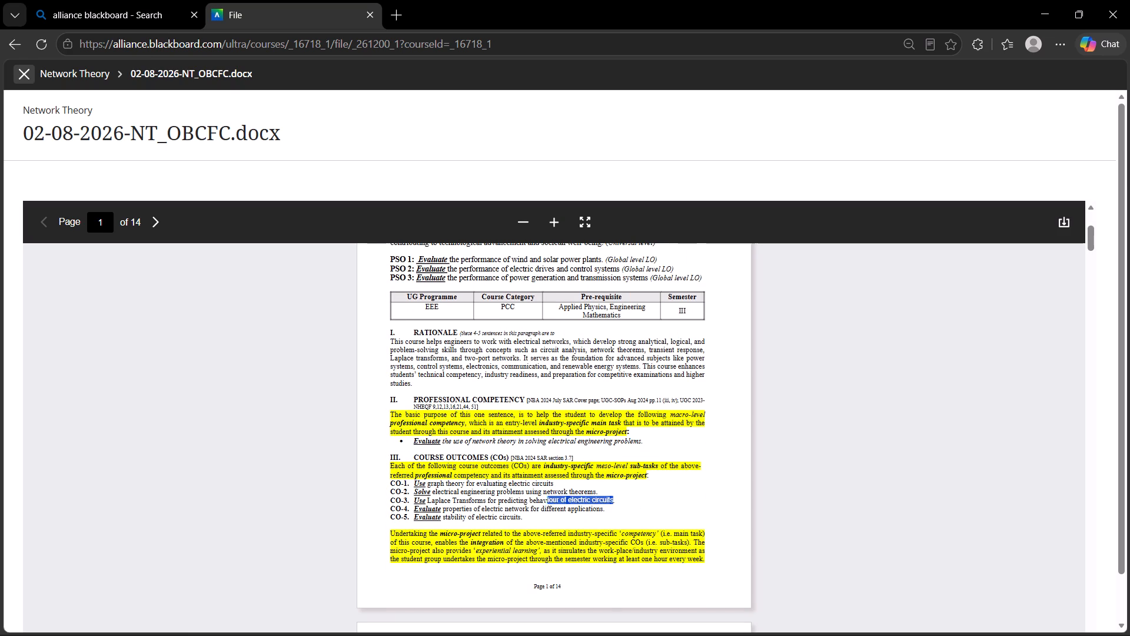
drag(544, 498, 371, 492)
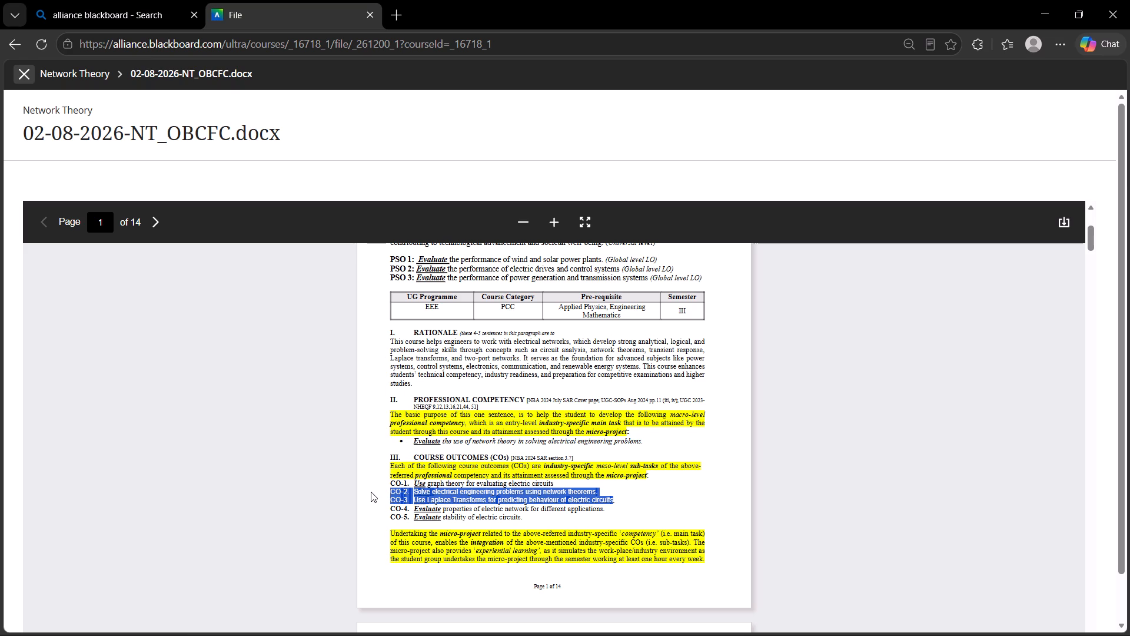
key(ctrl+c)
Switch to the Word report, paste the copied CO-2 and CO-3 lines above the section 3.0 table, and add an empty line below them.
key(alt+Tab)
key(alt+Tab)
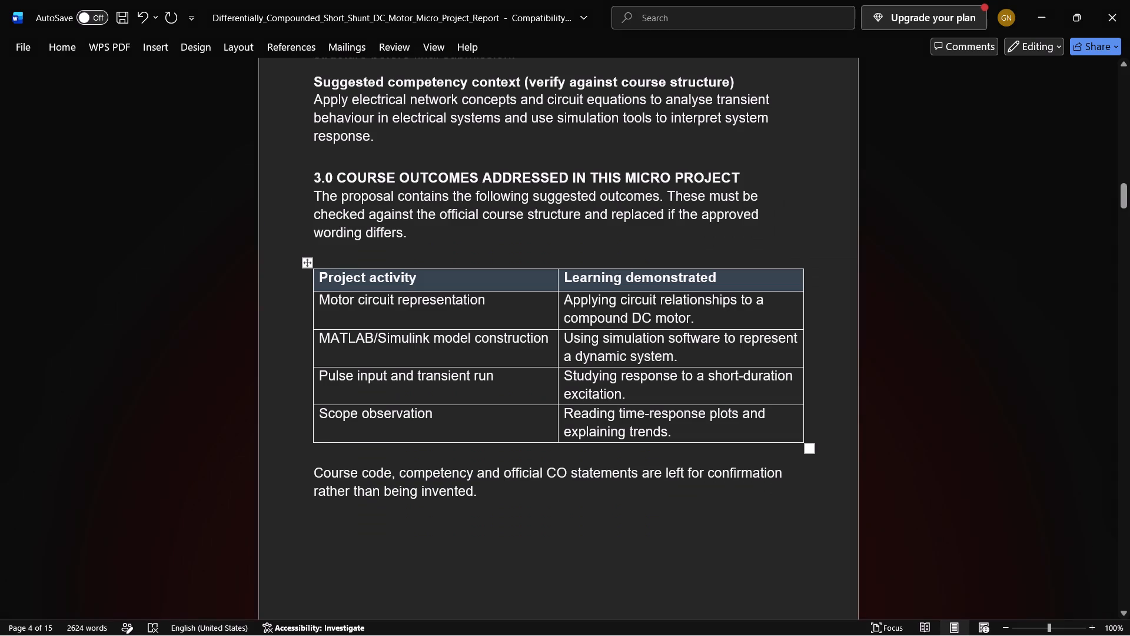
key(ctrl+v)
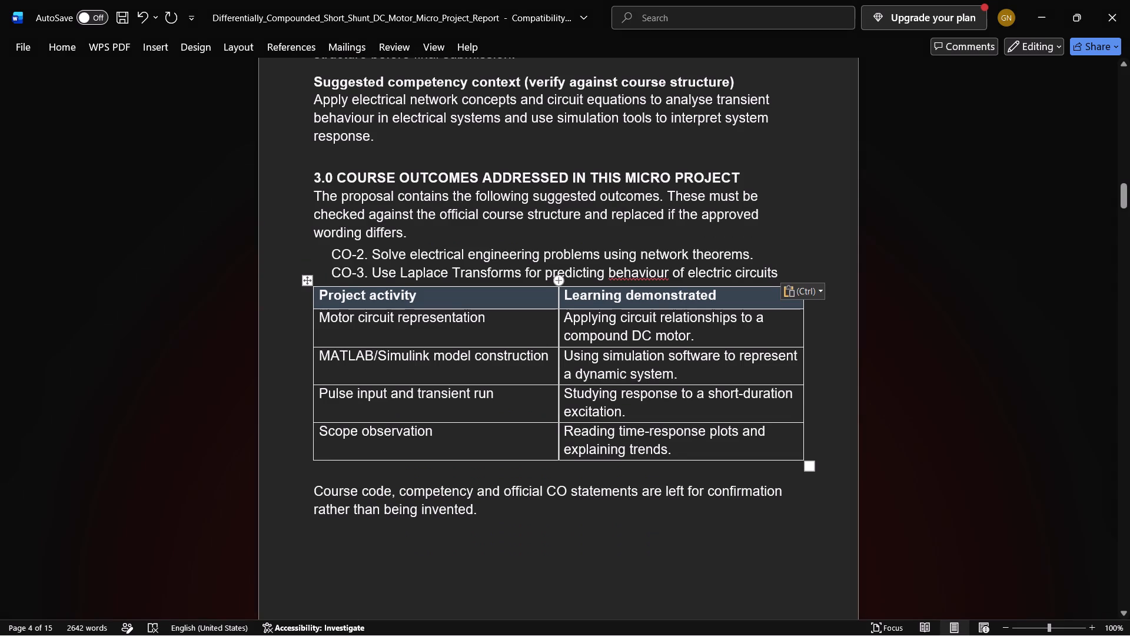
key(Return)
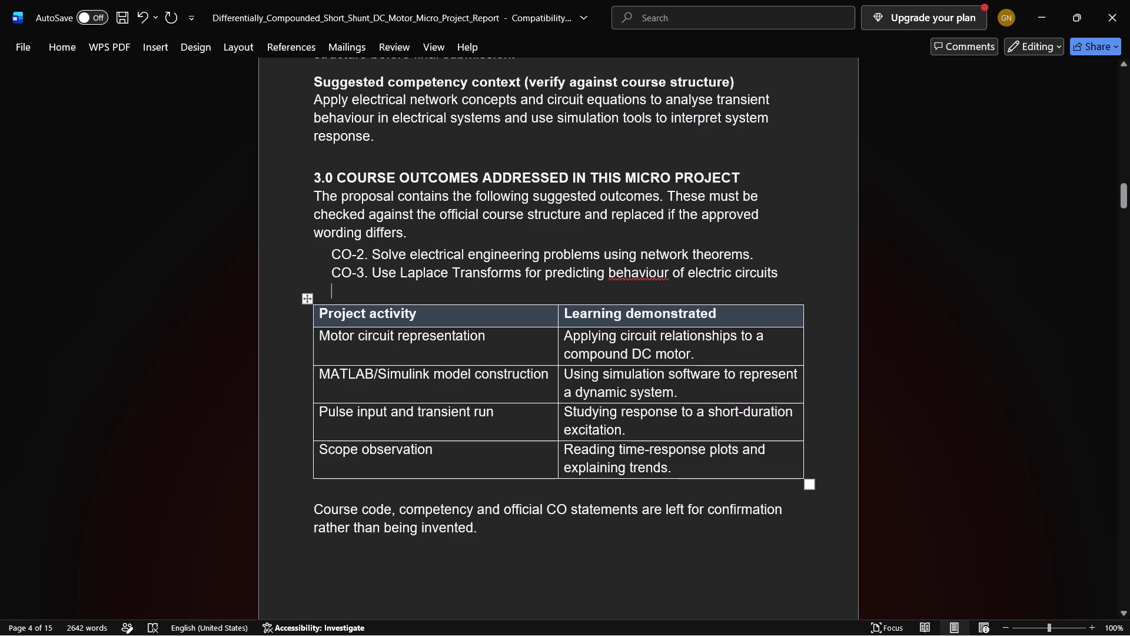
Delete the note below the section 3.0 table about course code, competency and official CO statements being left for confirmation.
drag(488, 534, 309, 508)
key(BackSpace)
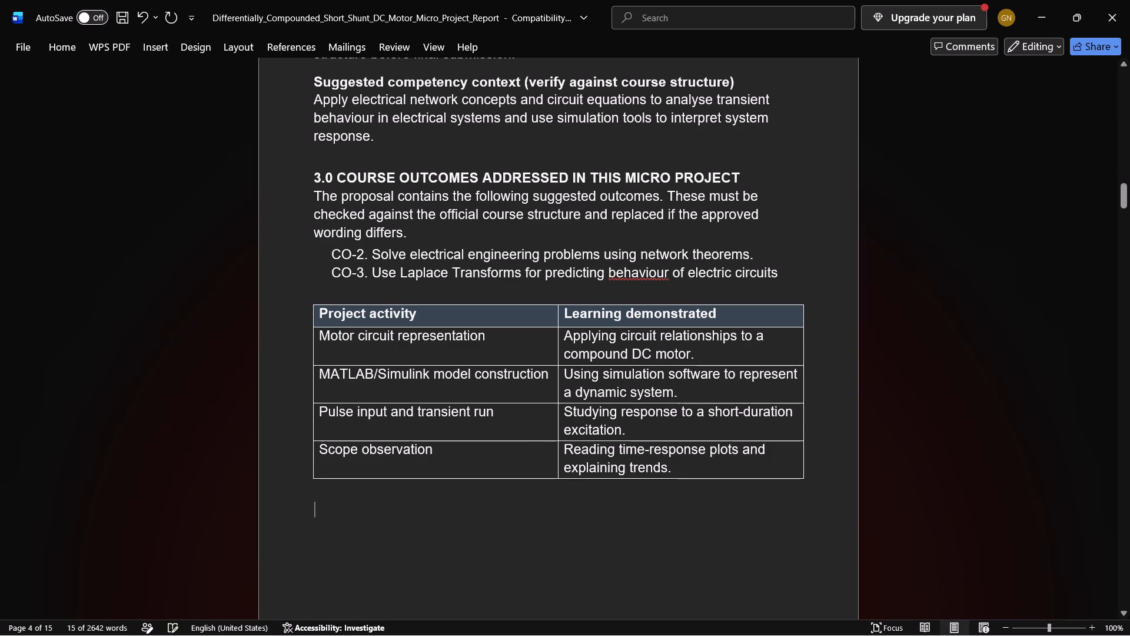
Save the edited DC motor report under its existing name.
scroll(309, 508, down, 7)
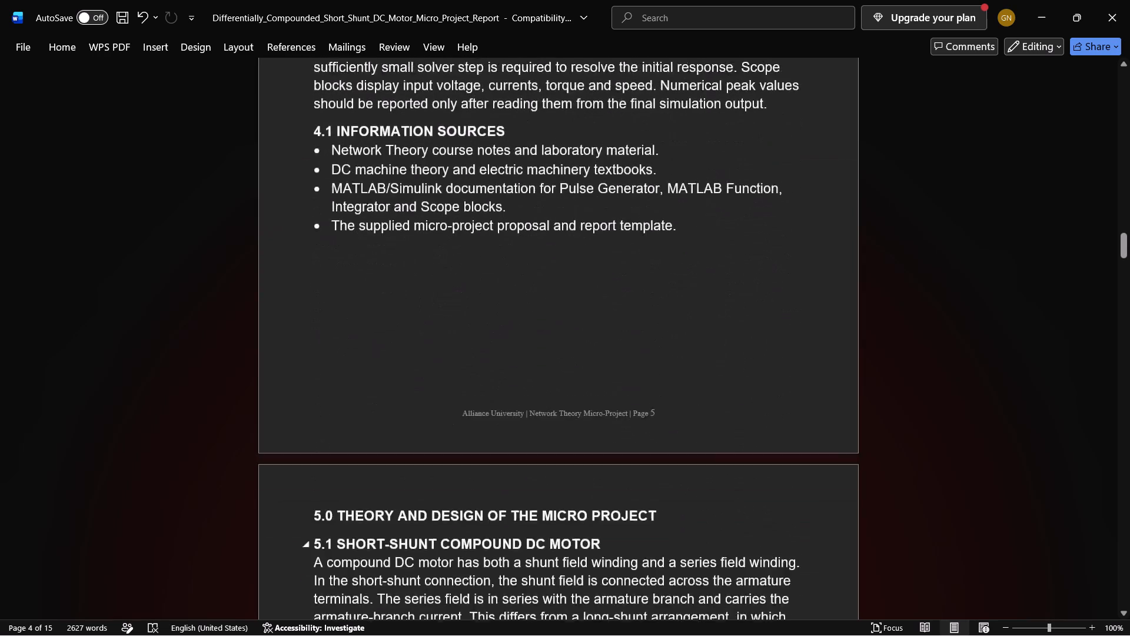
scroll(309, 508, down, 4)
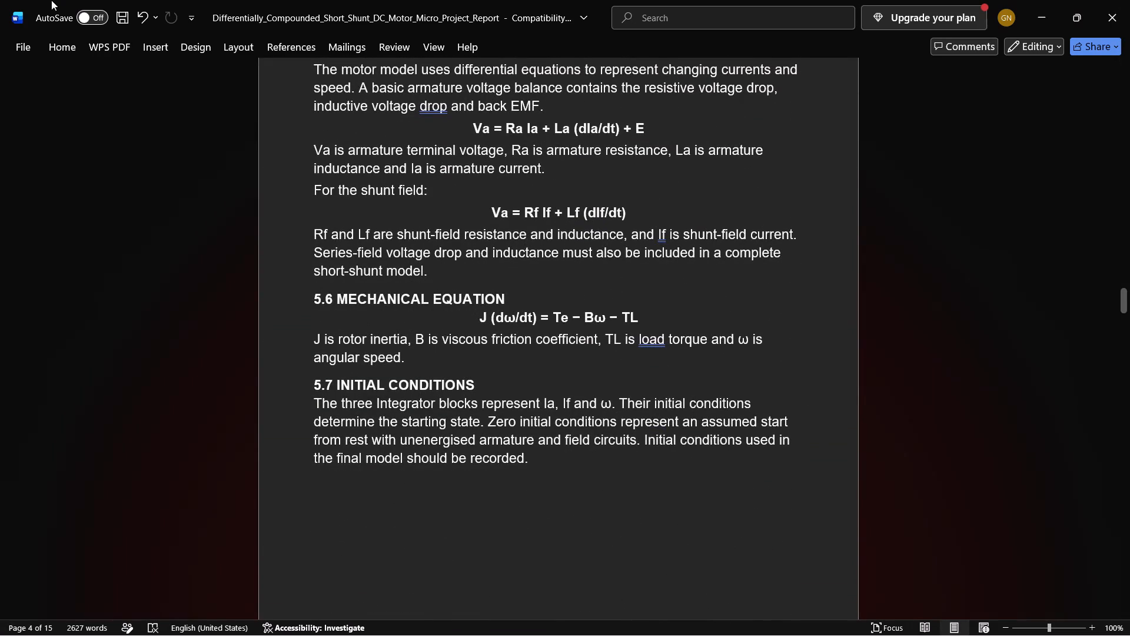
click(25, 48)
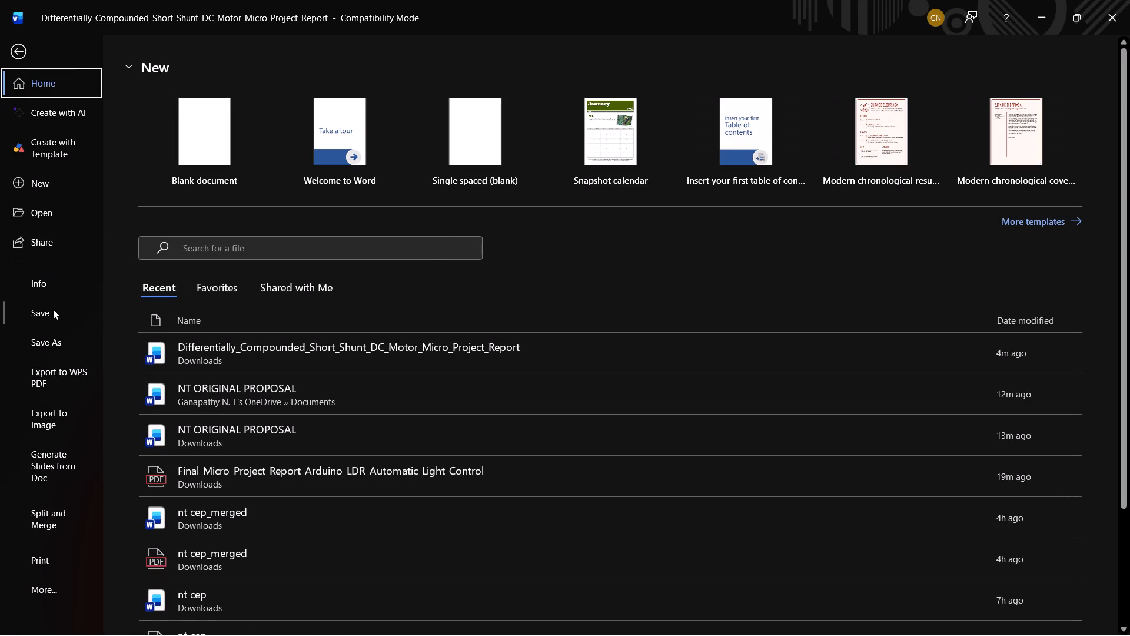
click(53, 309)
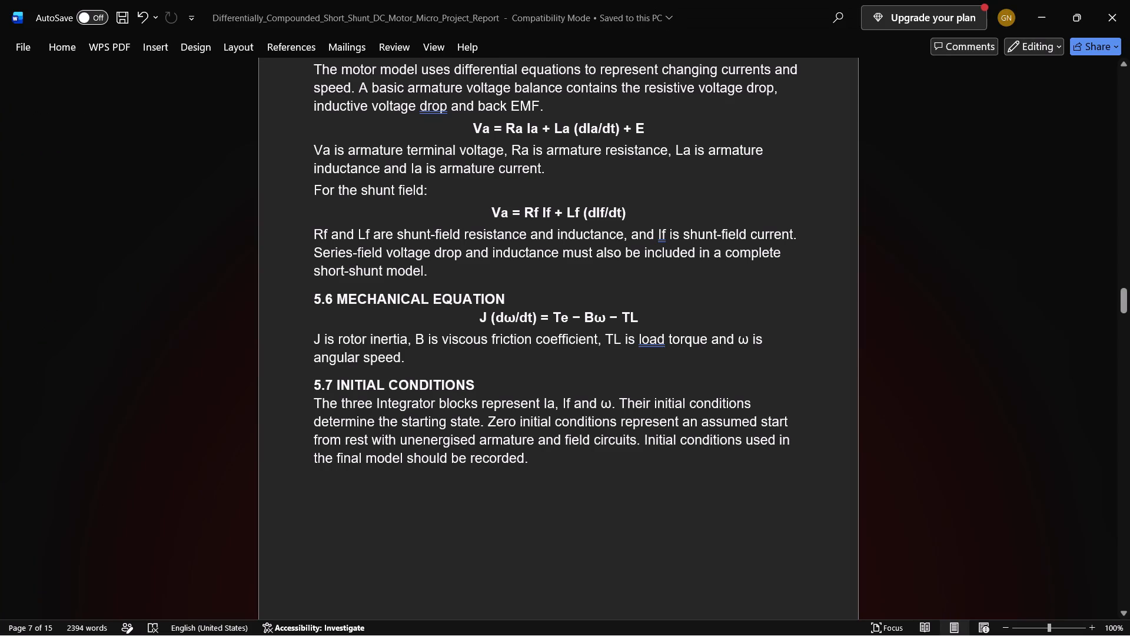
click(31, 47)
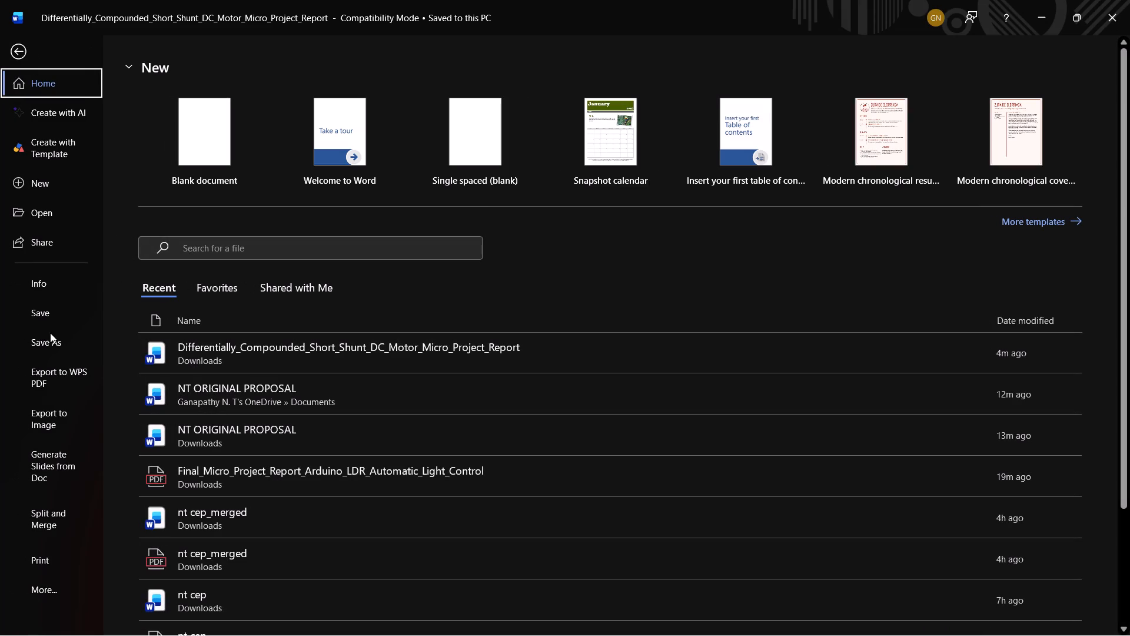
click(52, 316)
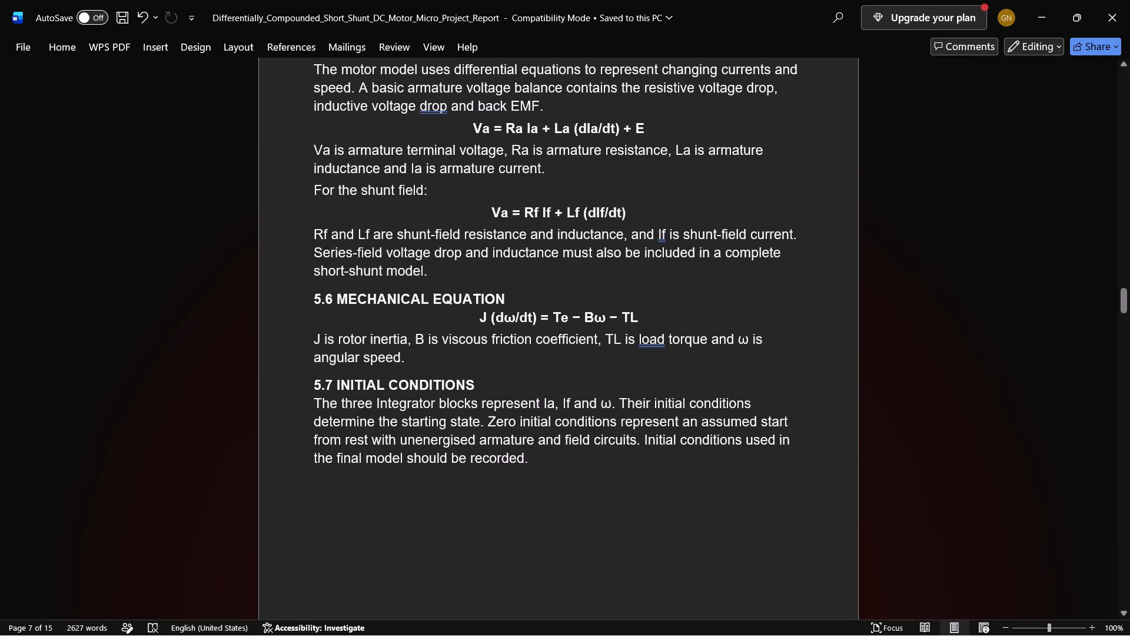
Save a copy of the report in the Downloads folder as a PDF, keeping the file name Differentially_Compounded_Short_Shunt_DC_Motor_Micro_Project_Report.
click(21, 49)
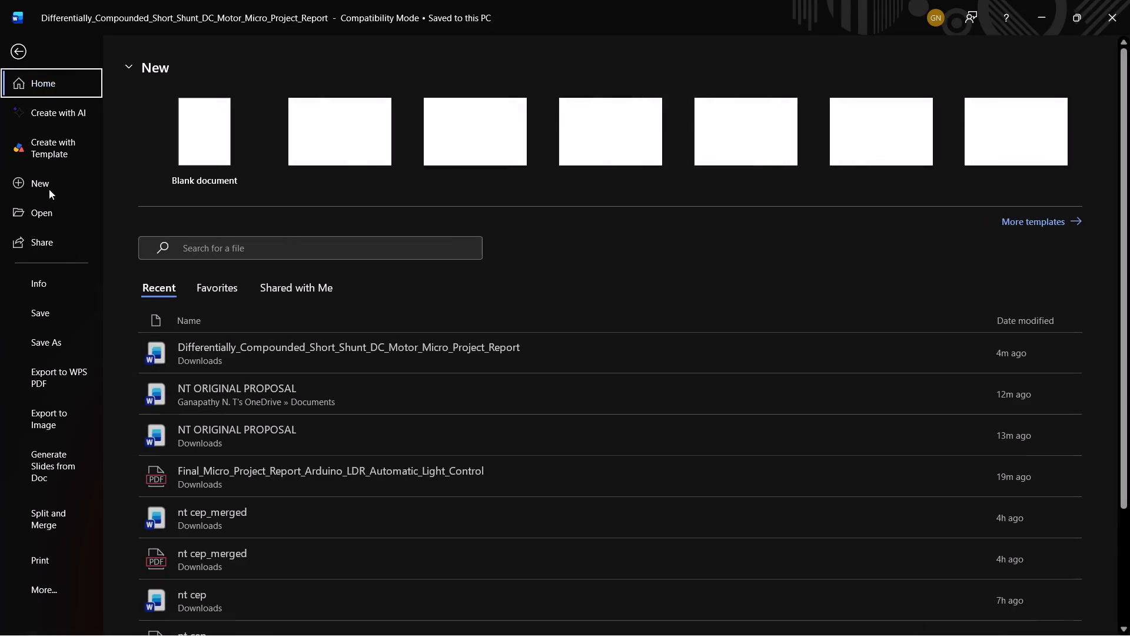
click(52, 349)
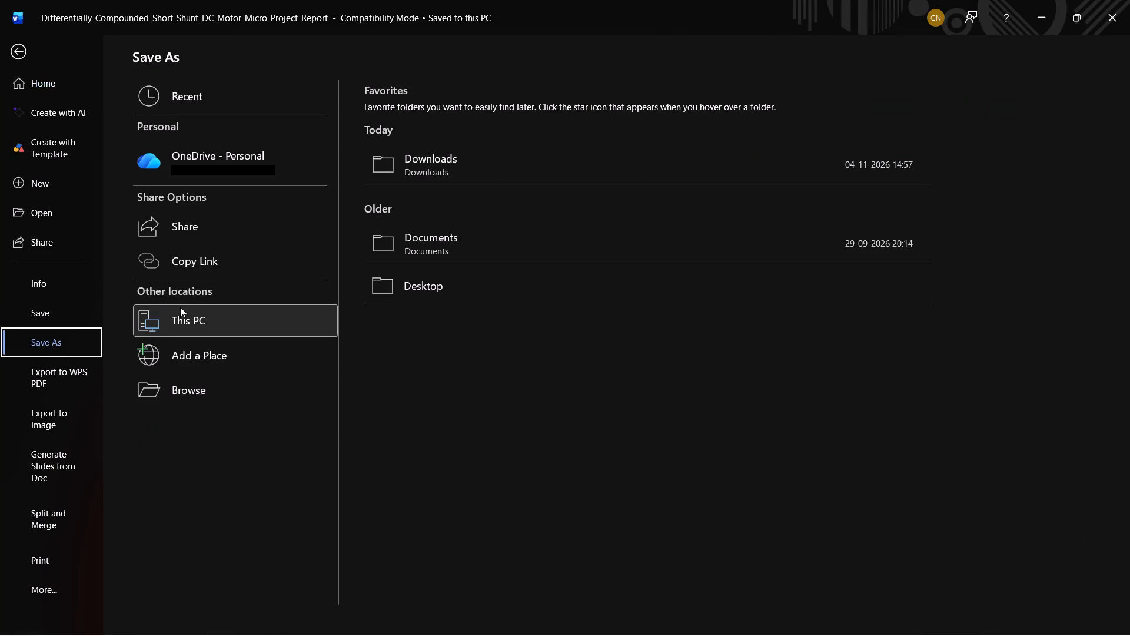
double_click(185, 312)
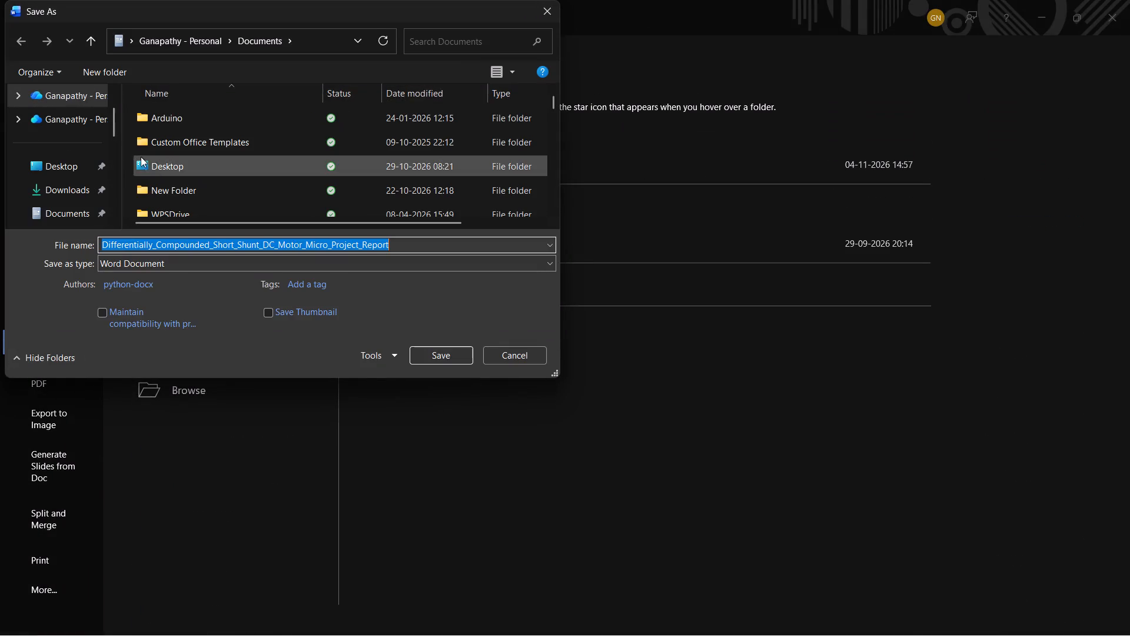
click(82, 193)
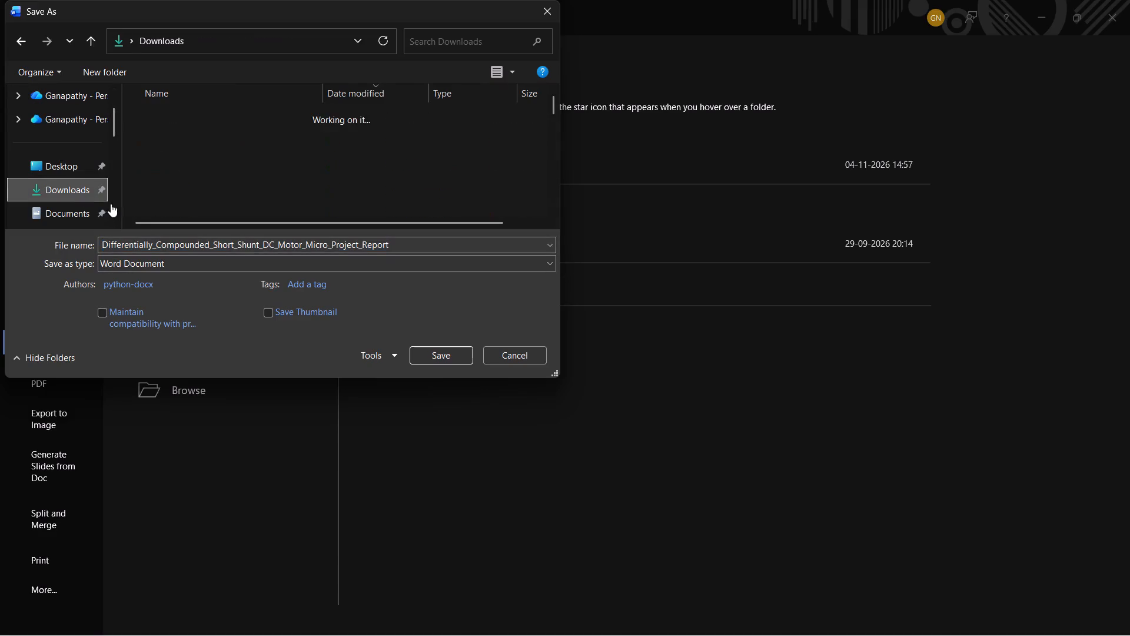
click(239, 261)
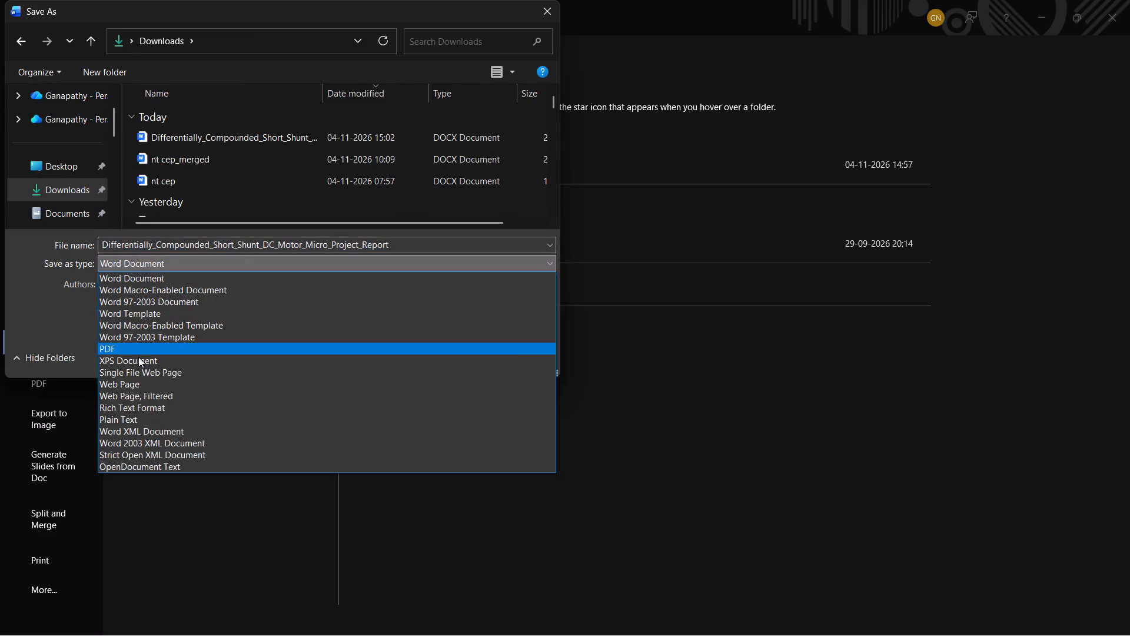
click(137, 352)
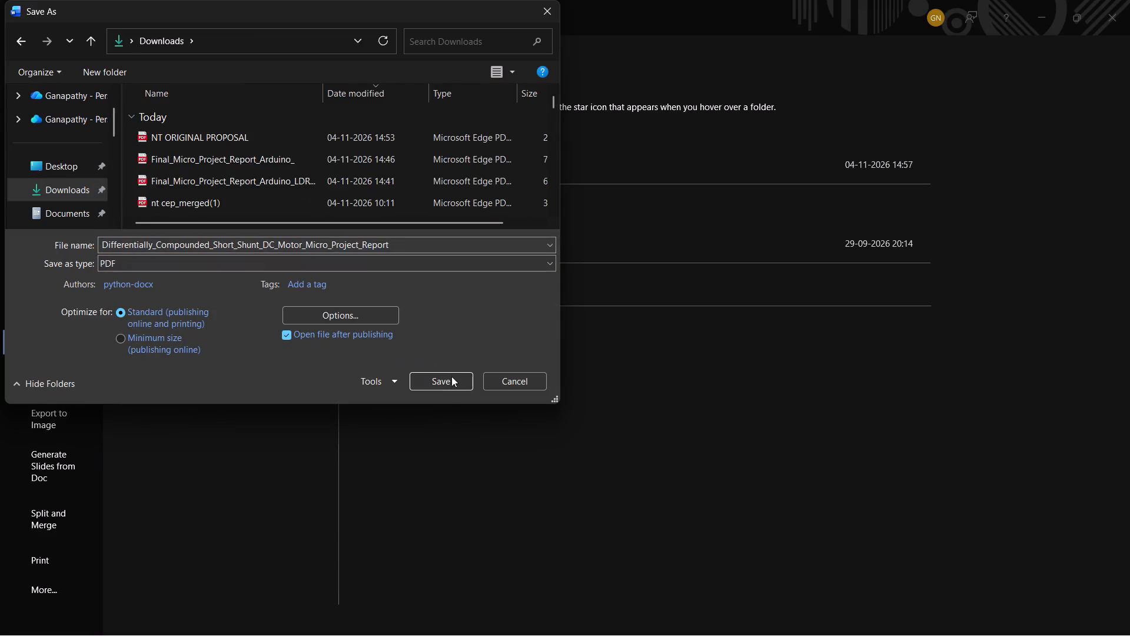
Finish saving the report as a PDF in the Downloads folder under its existing file name.
click(449, 381)
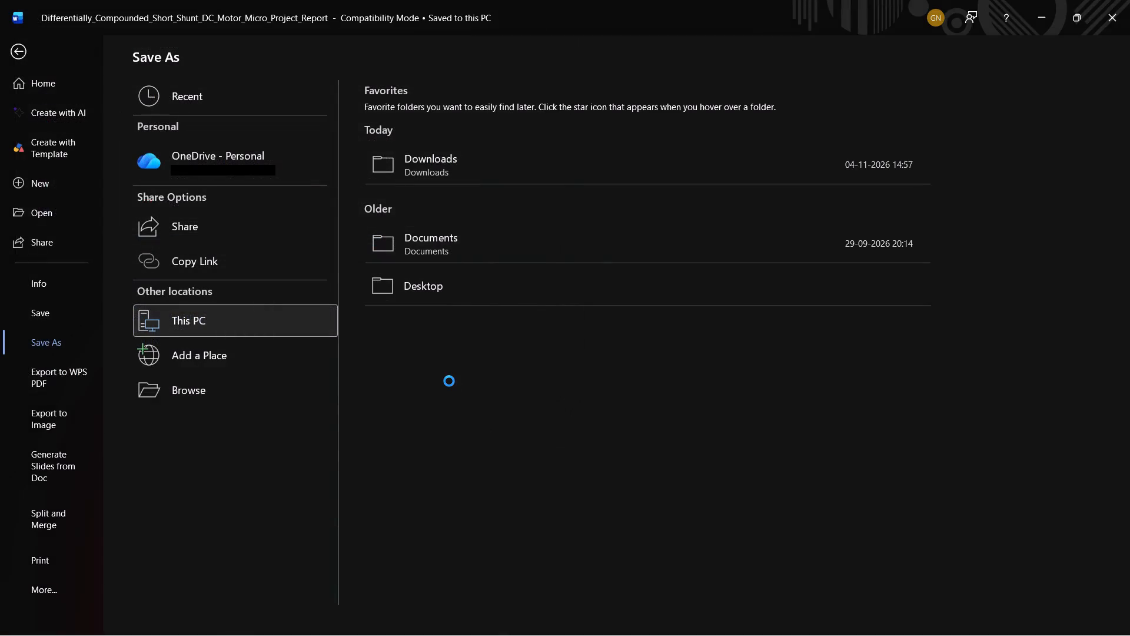
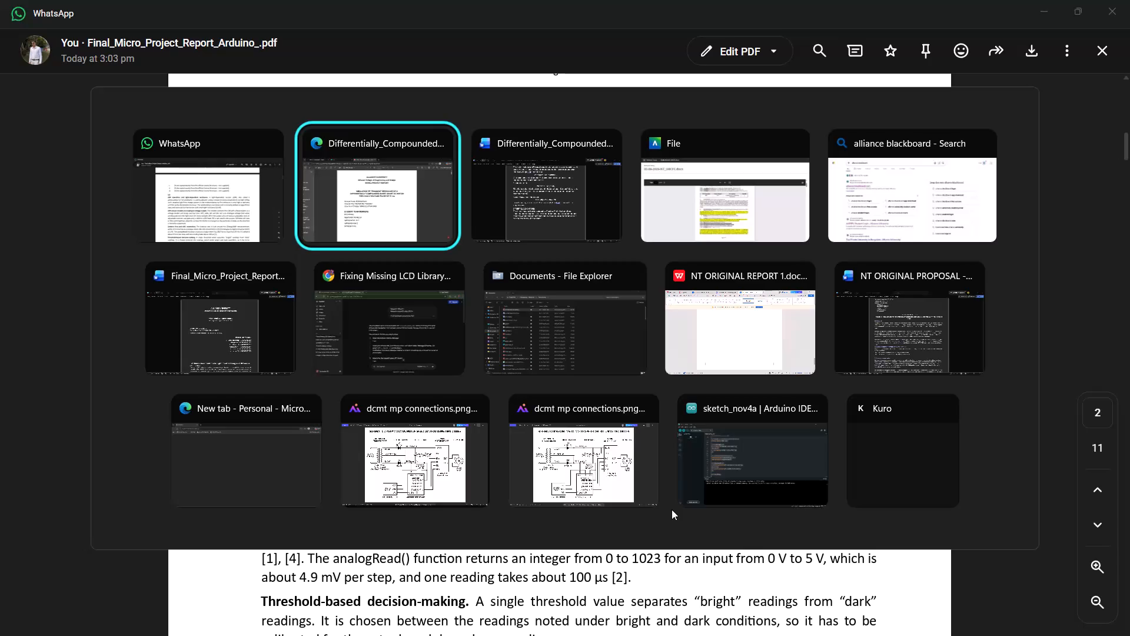
Switch to the DC motor report in Word and open the PDF Final_Micro_Project_Report_Arduino_ from the Downloads folder.
key(alt+Tab)
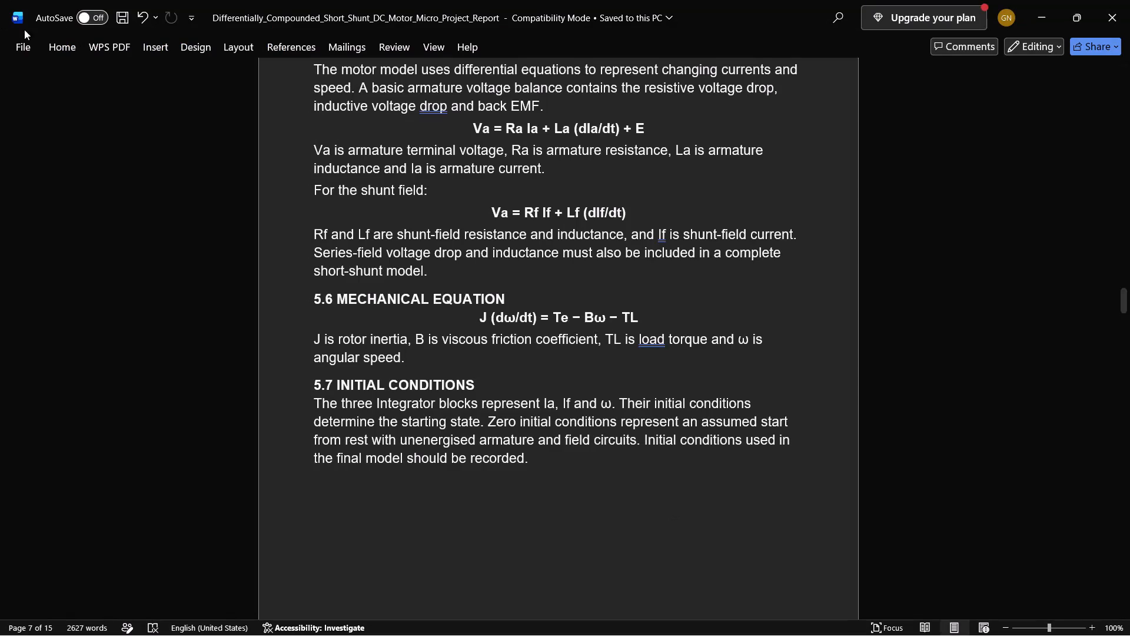
click(28, 40)
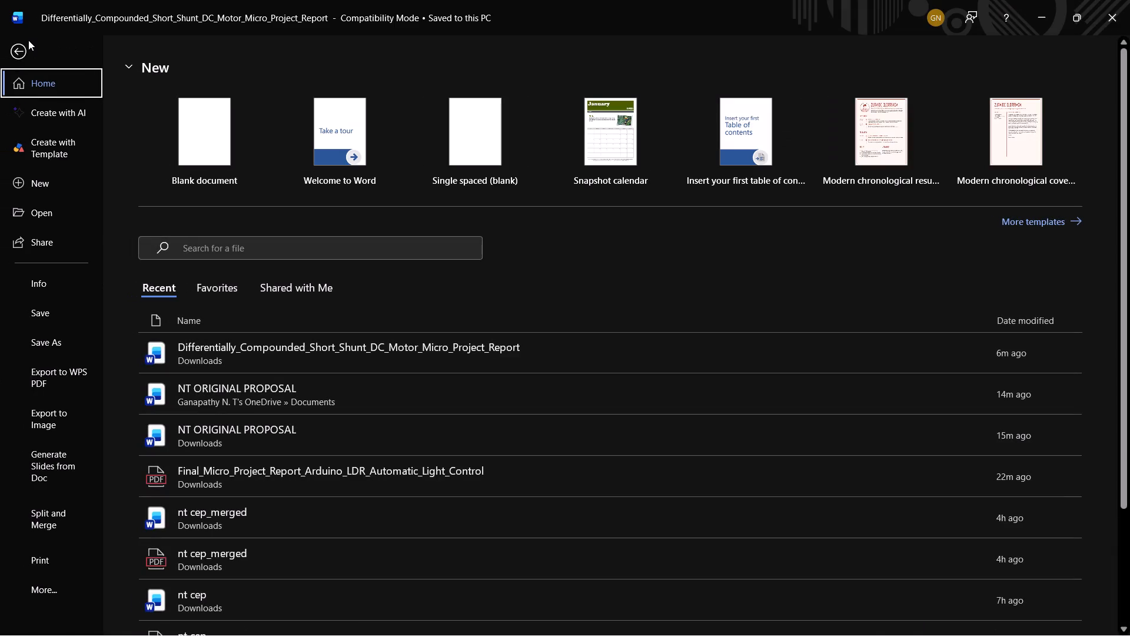
click(43, 217)
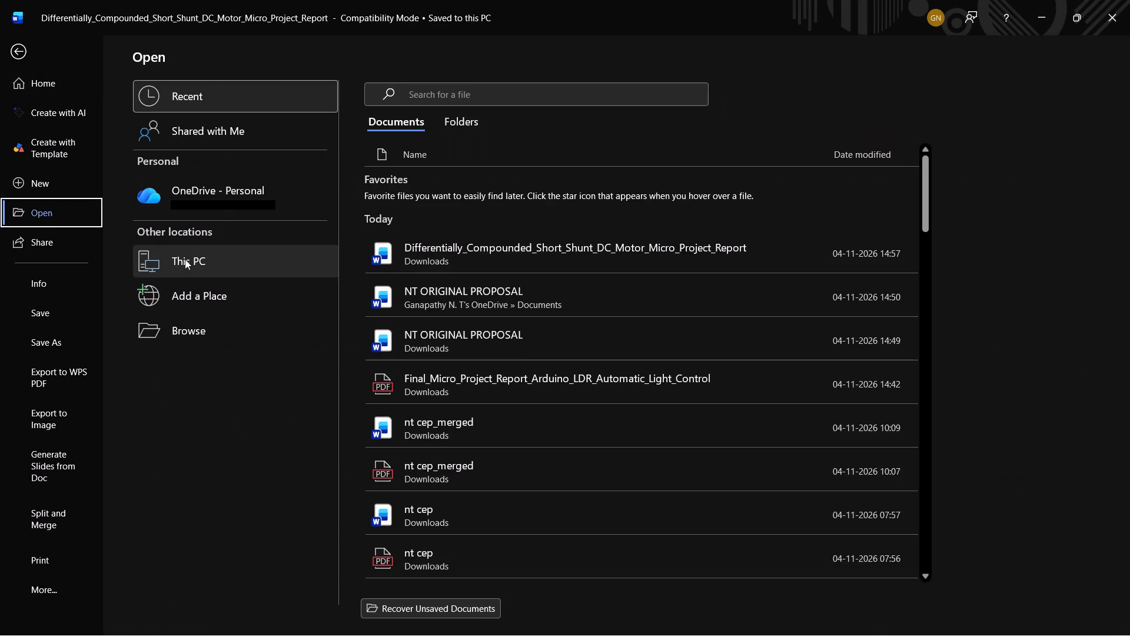
double_click(185, 256)
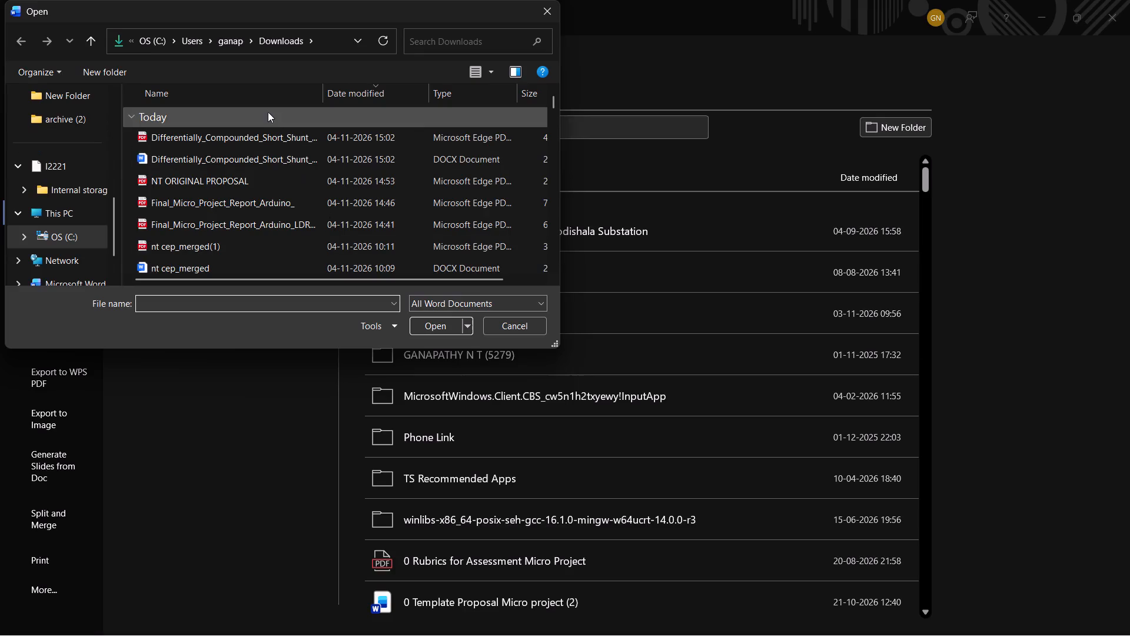
double_click(251, 201)
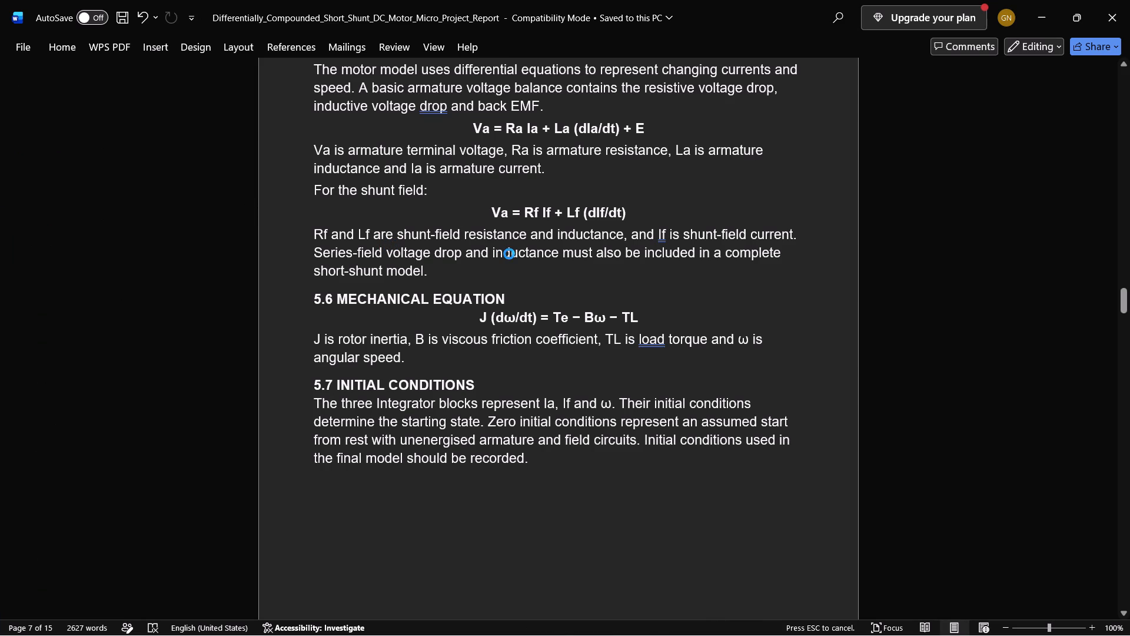
In the Arduino micro-project report, delete the three "To be copied exactly from the official Course Structure" placeholder items i–iii under section 3.0.
scroll(576, 409, down, 4)
drag(694, 345, 519, 273)
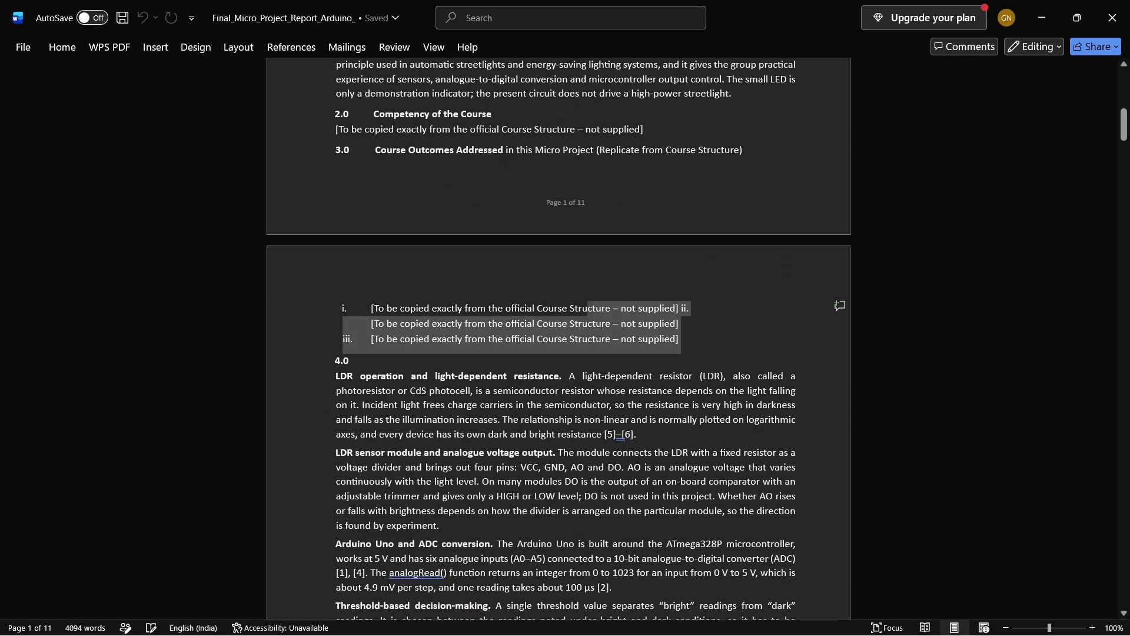
drag(519, 273, 327, 283)
key(BackSpace)
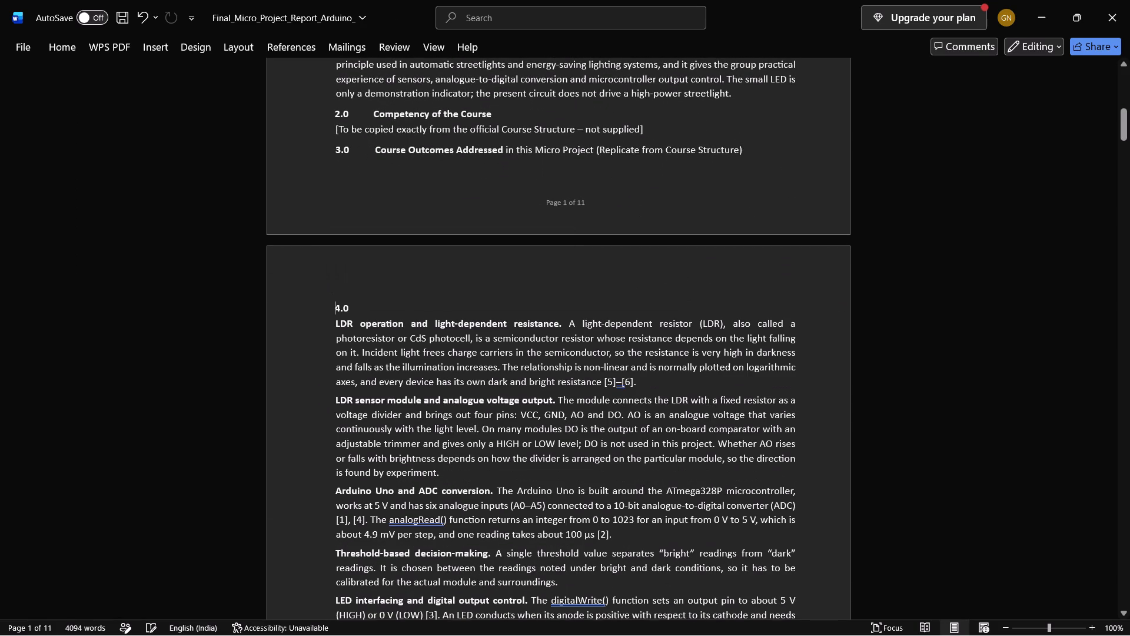
click(327, 289)
Switch to Blackboard in Edge and open Analog and Digital Circuits OBCFC 31-07-2026.docx from the Analog and Digital Circuit course.
key(alt+Tab)
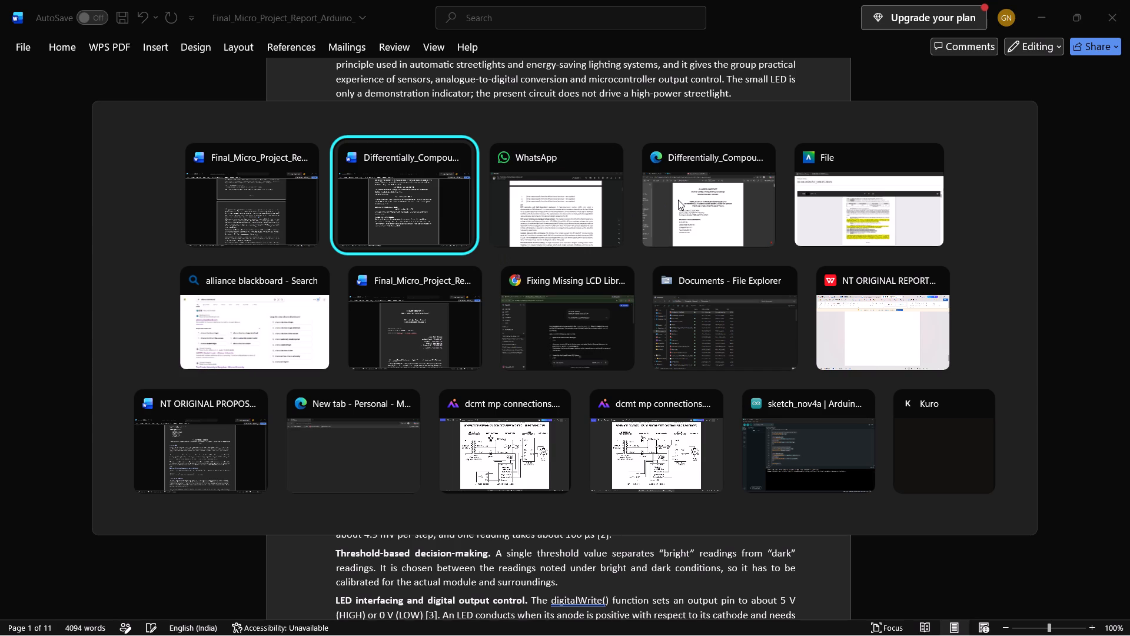
alt+click(807, 191)
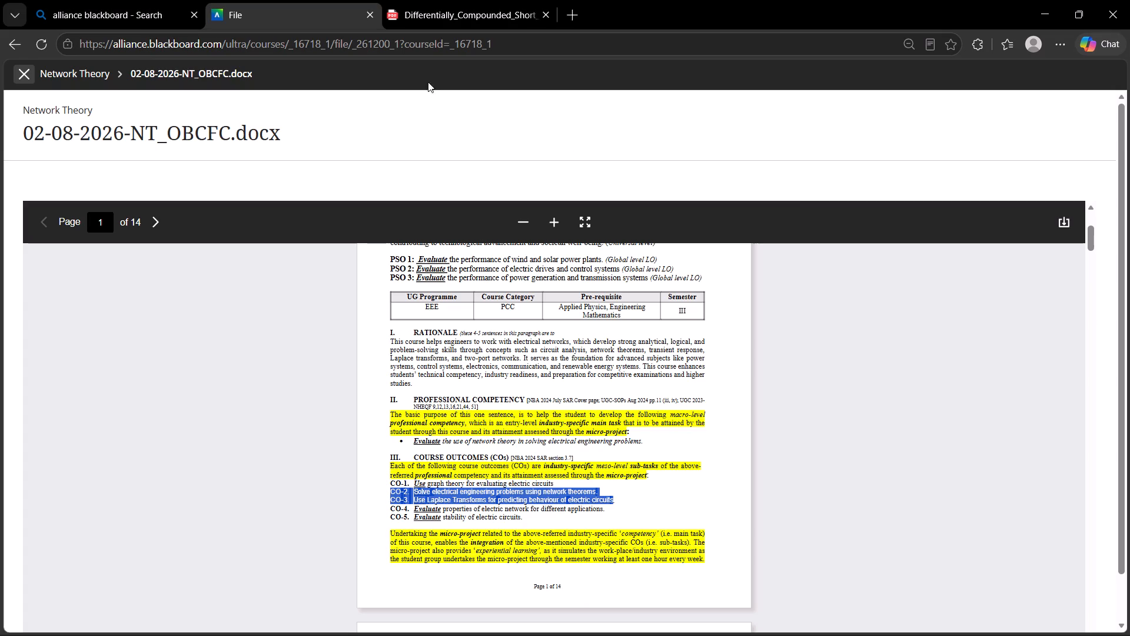
click(27, 71)
click(59, 71)
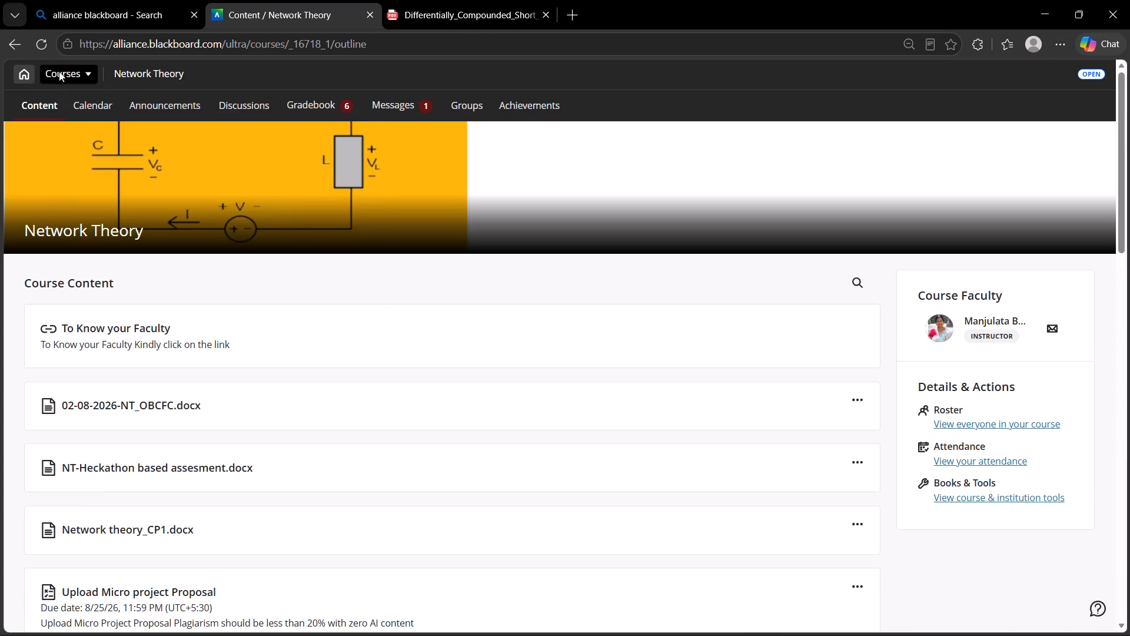
click(181, 237)
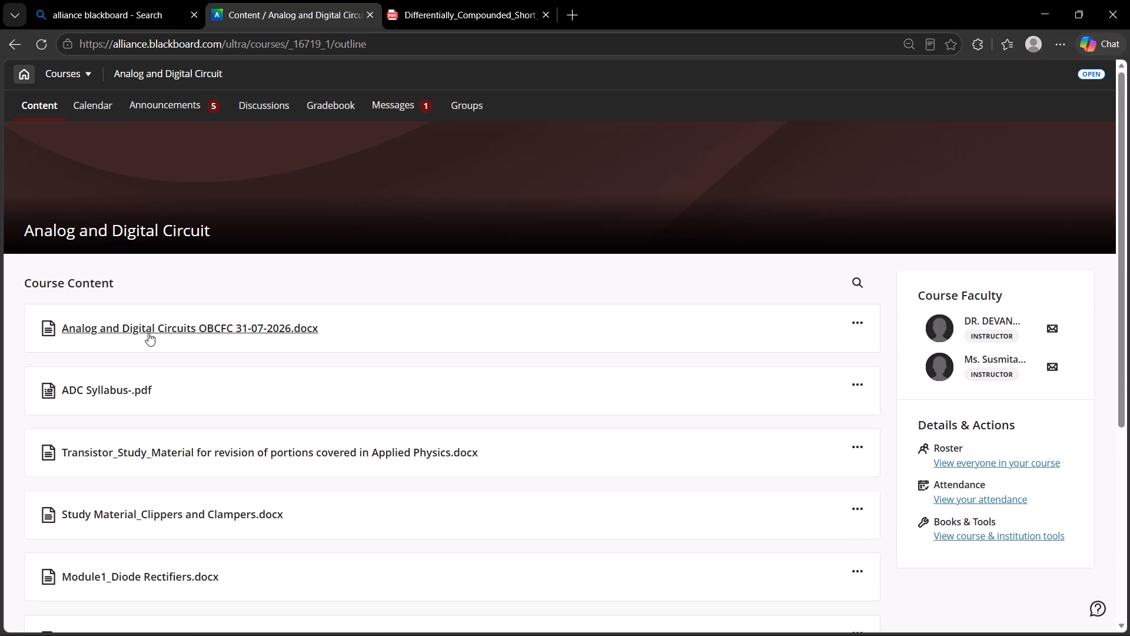
scroll(176, 433, down, 3)
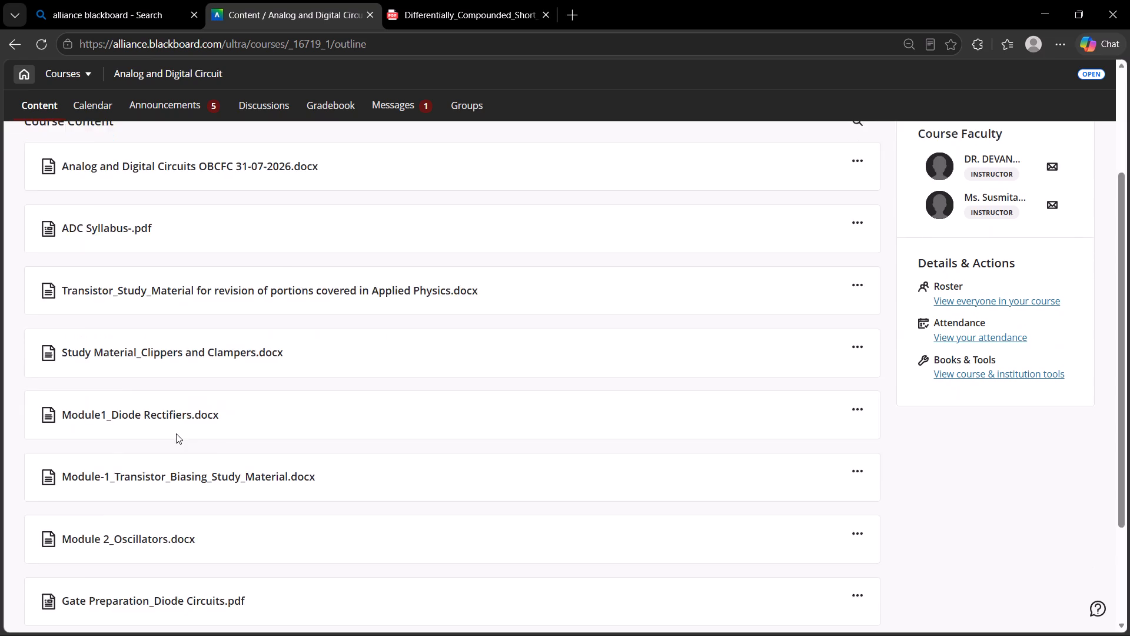
scroll(176, 433, down, 3)
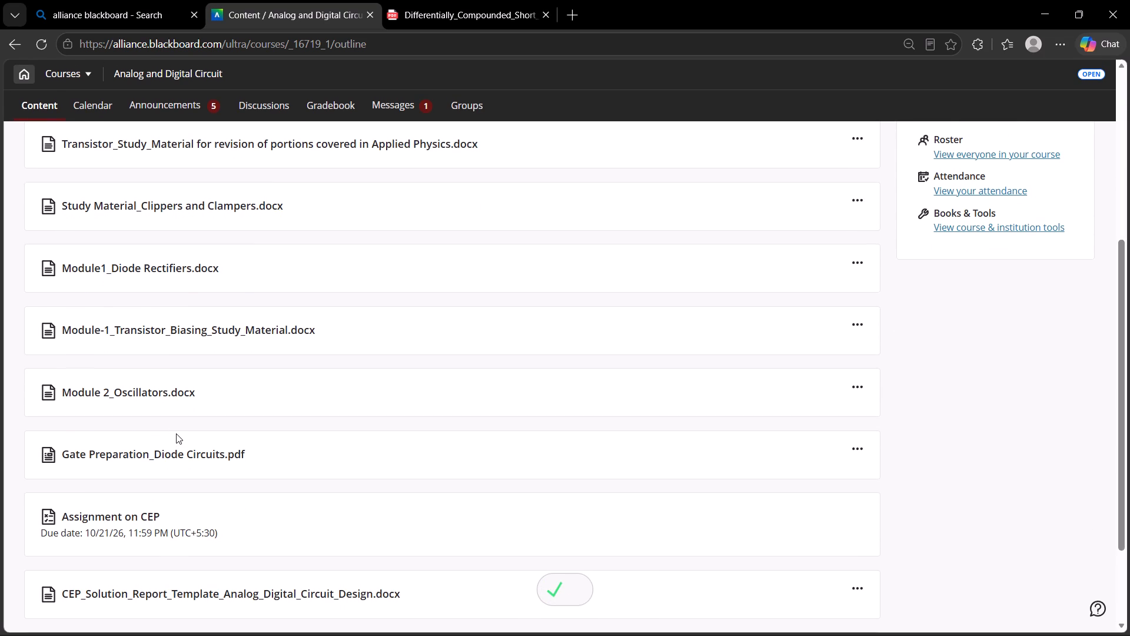
scroll(176, 433, up, 4)
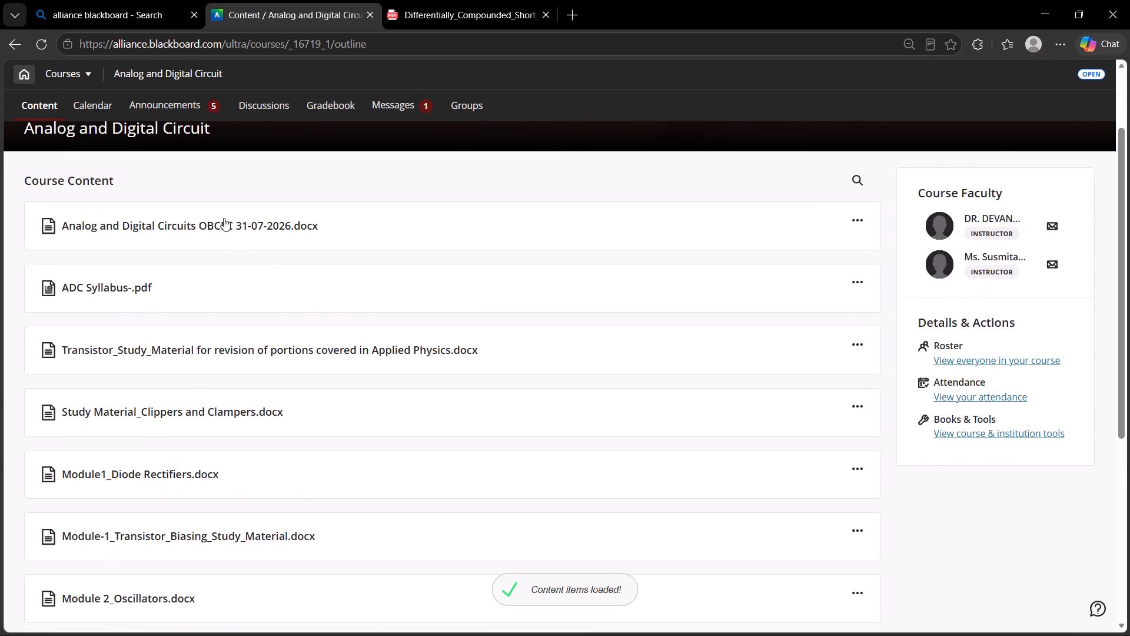
double_click(224, 224)
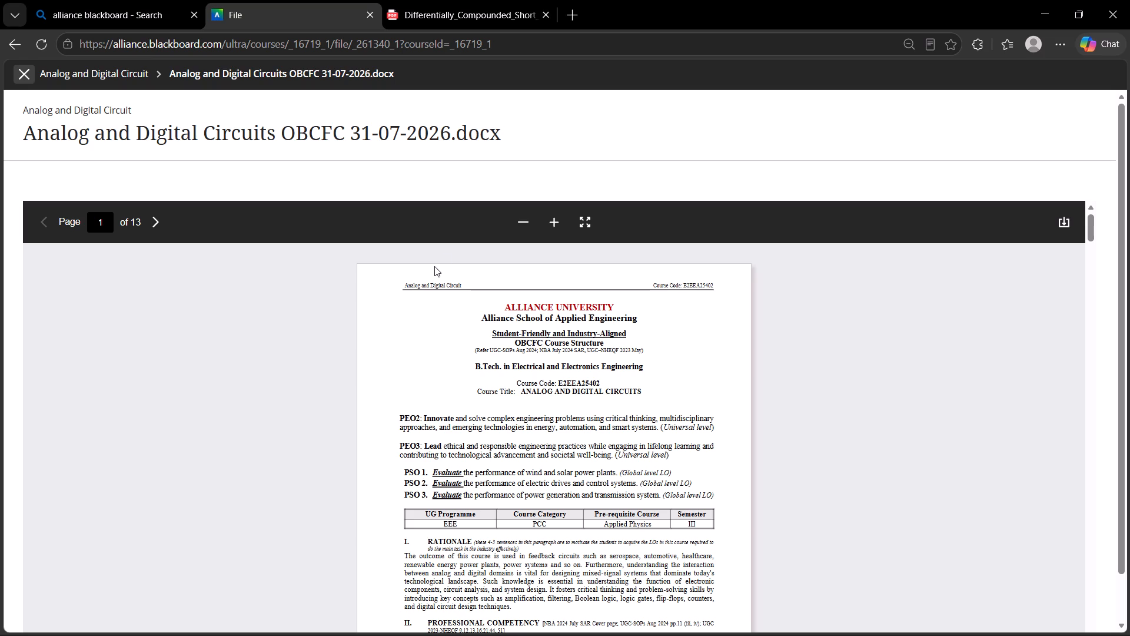
Examine the course structure document's course outcomes, learning units and suggested micro-projects to find the outcomes that suit the LDR project.
scroll(526, 453, down, 2)
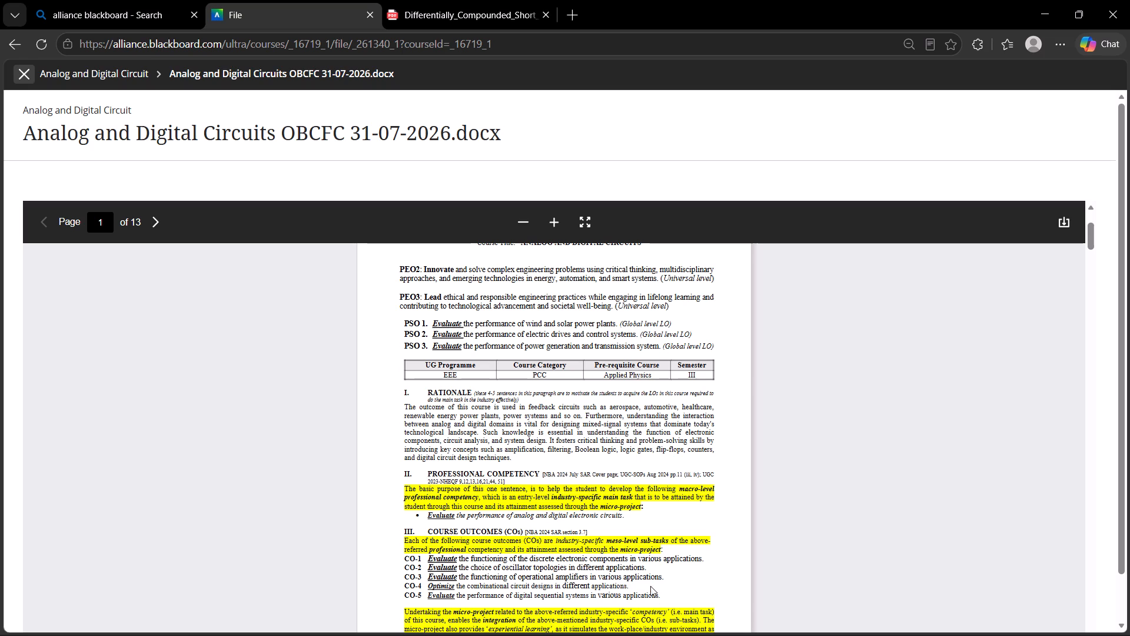
scroll(649, 585, down, 2)
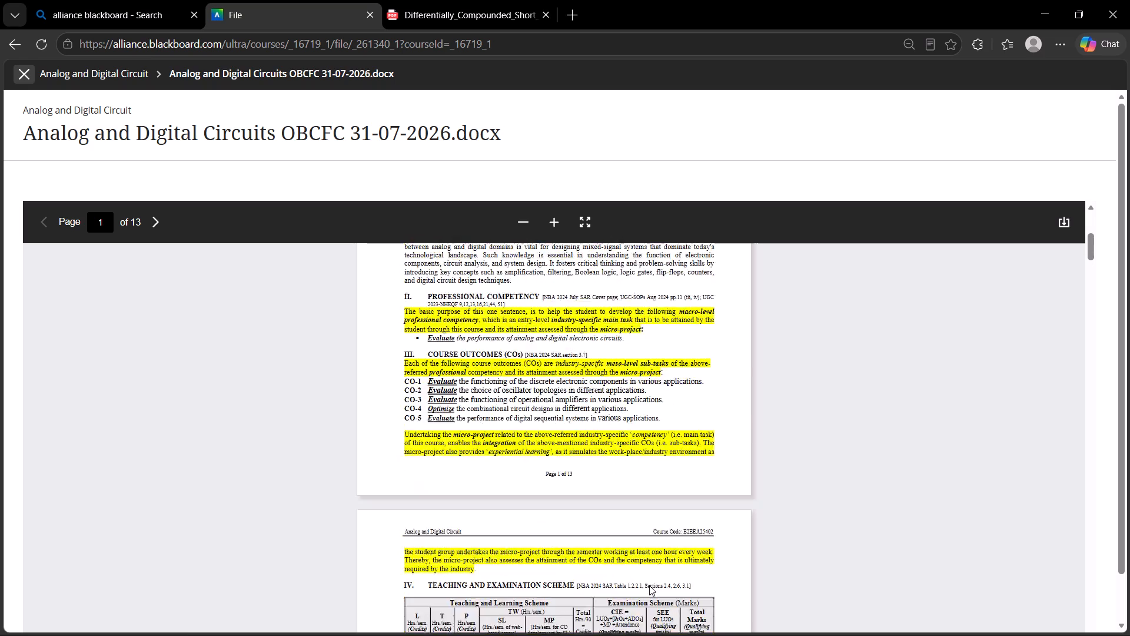
scroll(649, 585, down, 9)
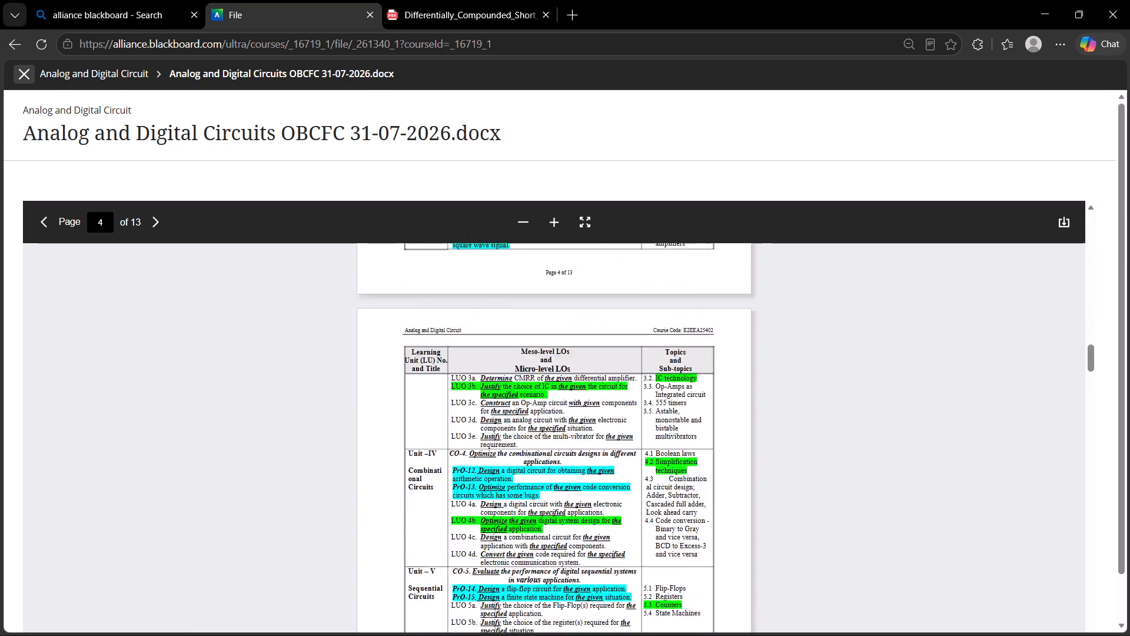
scroll(649, 585, down, 4)
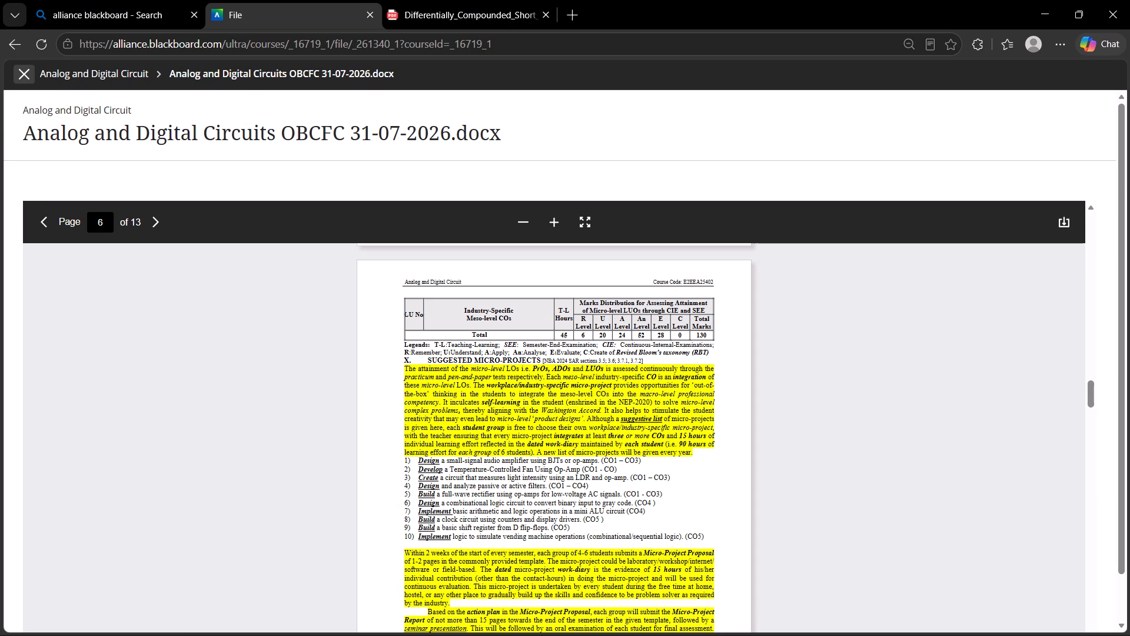
scroll(501, 499, up, 2)
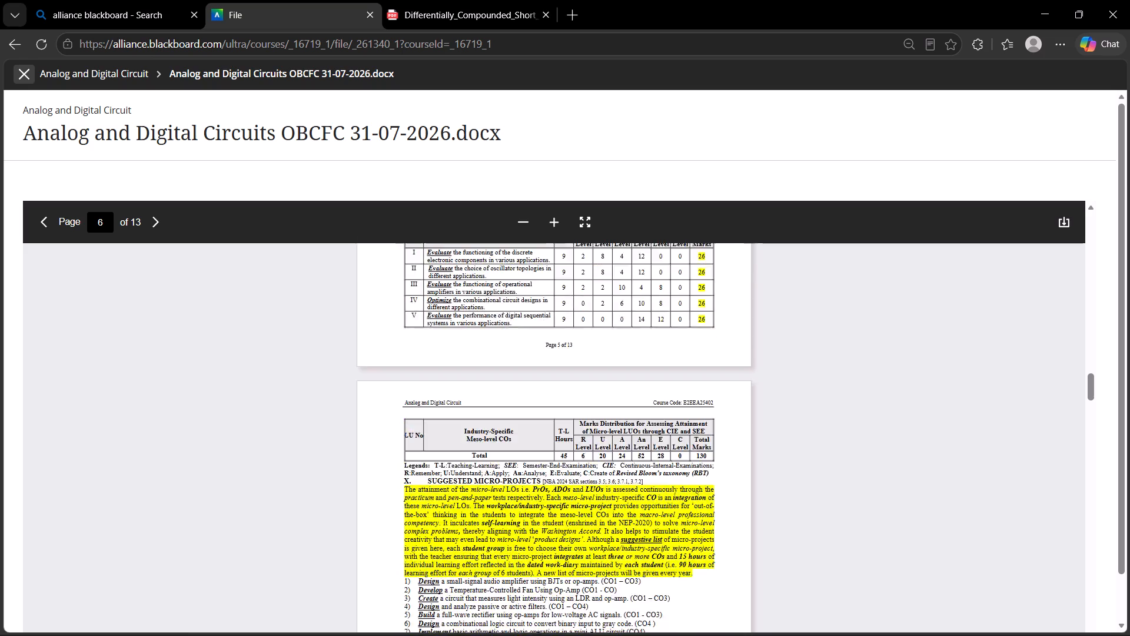
scroll(501, 499, up, 11)
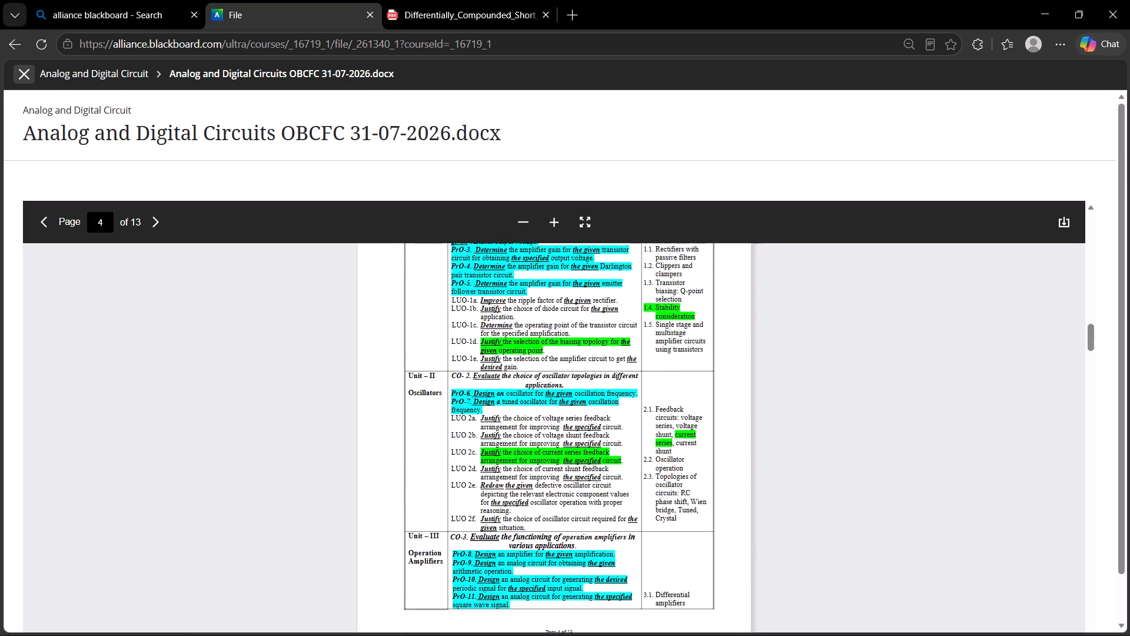
scroll(501, 499, up, 7)
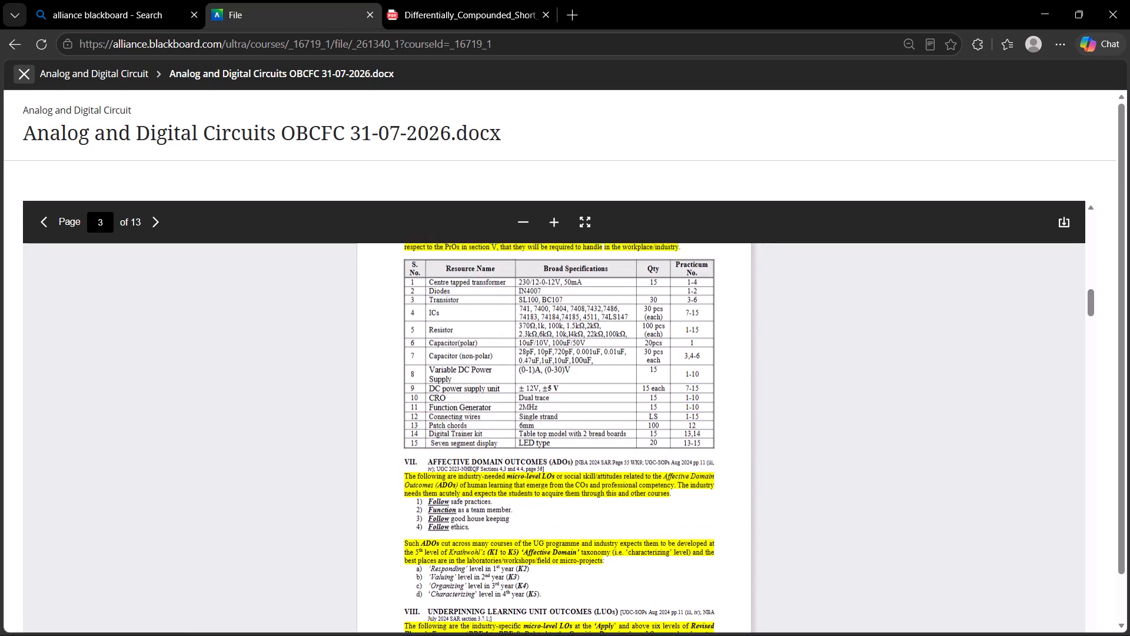
scroll(501, 499, up, 10)
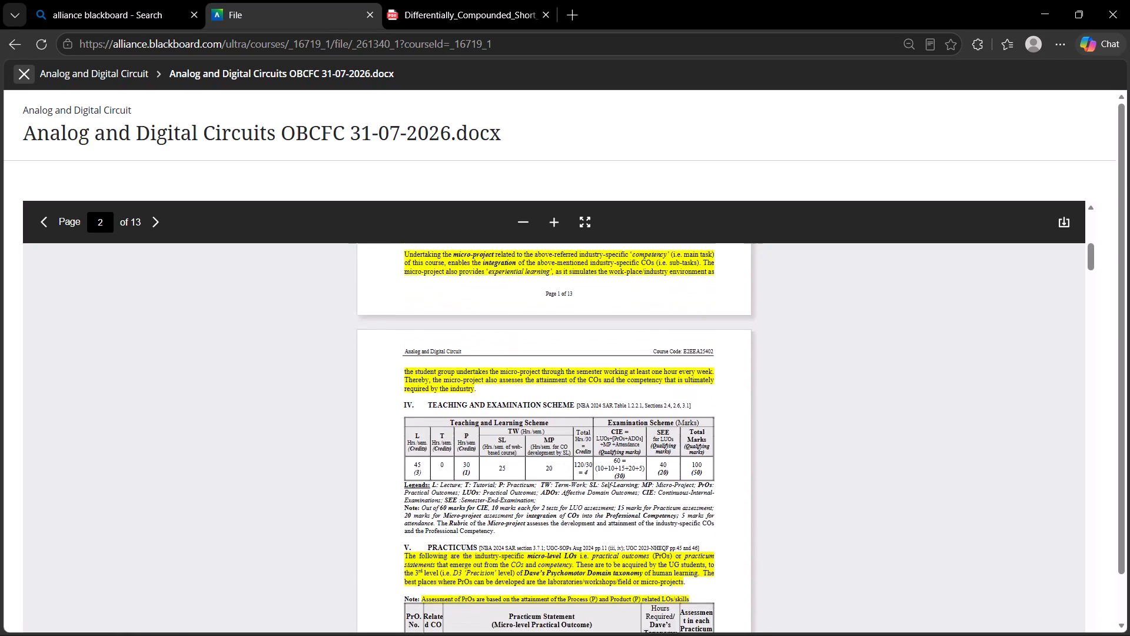
scroll(501, 499, up, 2)
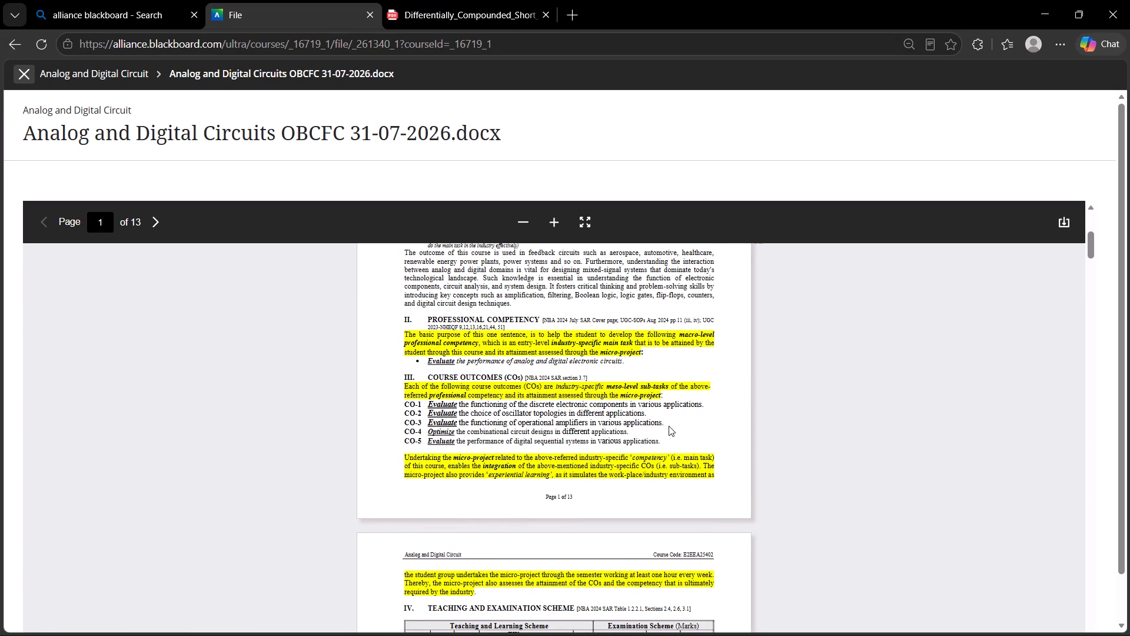
Copy the CO-1, CO-2 and CO-3 lines from the Course Outcomes section on page 1.
drag(667, 418, 478, 409)
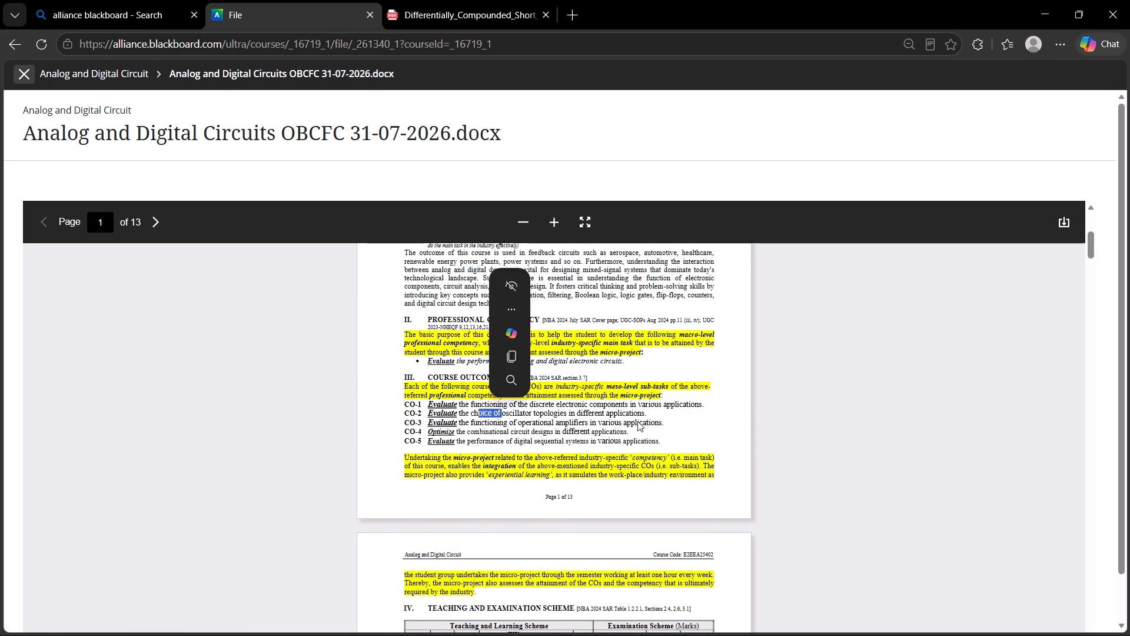
click(686, 421)
drag(687, 421, 604, 418)
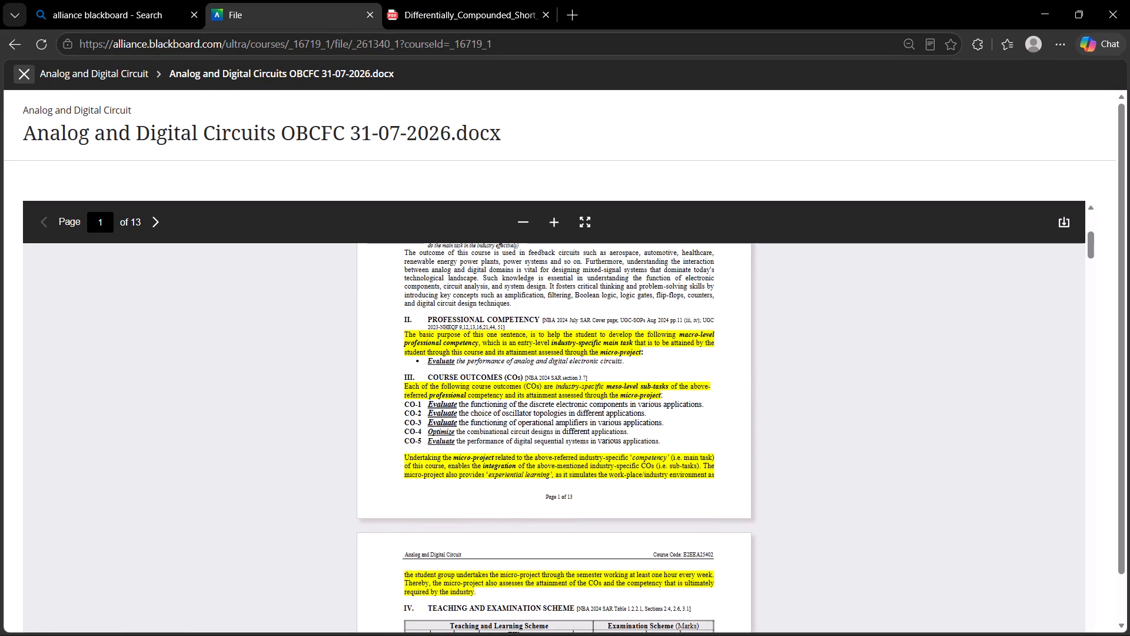
drag(604, 418, 593, 418)
click(696, 424)
drag(696, 424, 625, 429)
click(663, 429)
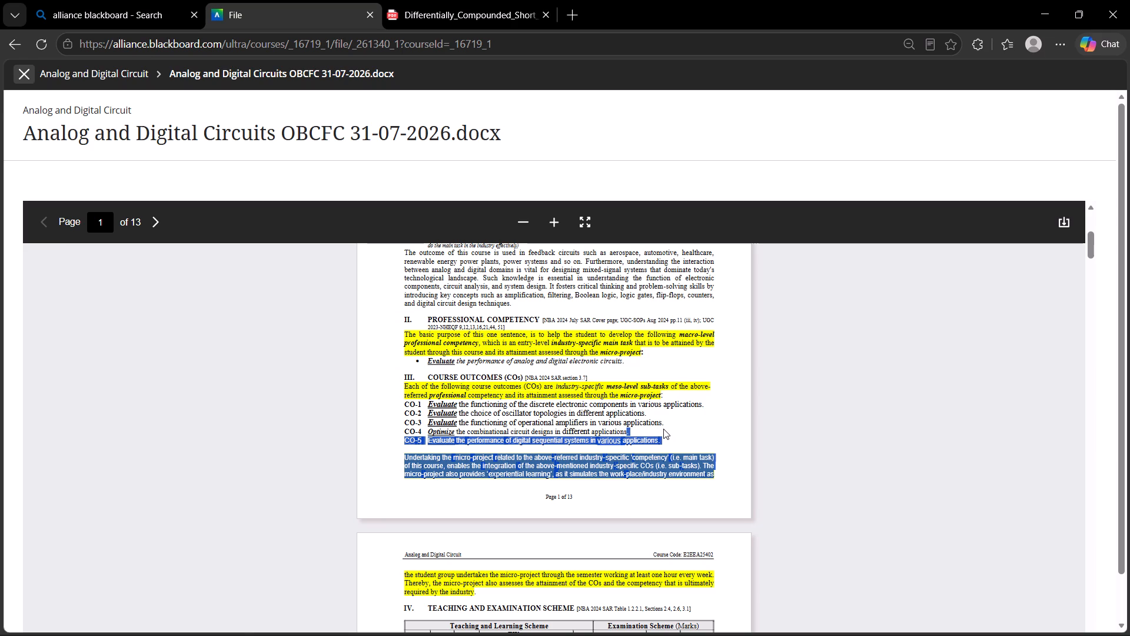
click(664, 422)
drag(664, 422, 642, 419)
drag(660, 424, 594, 424)
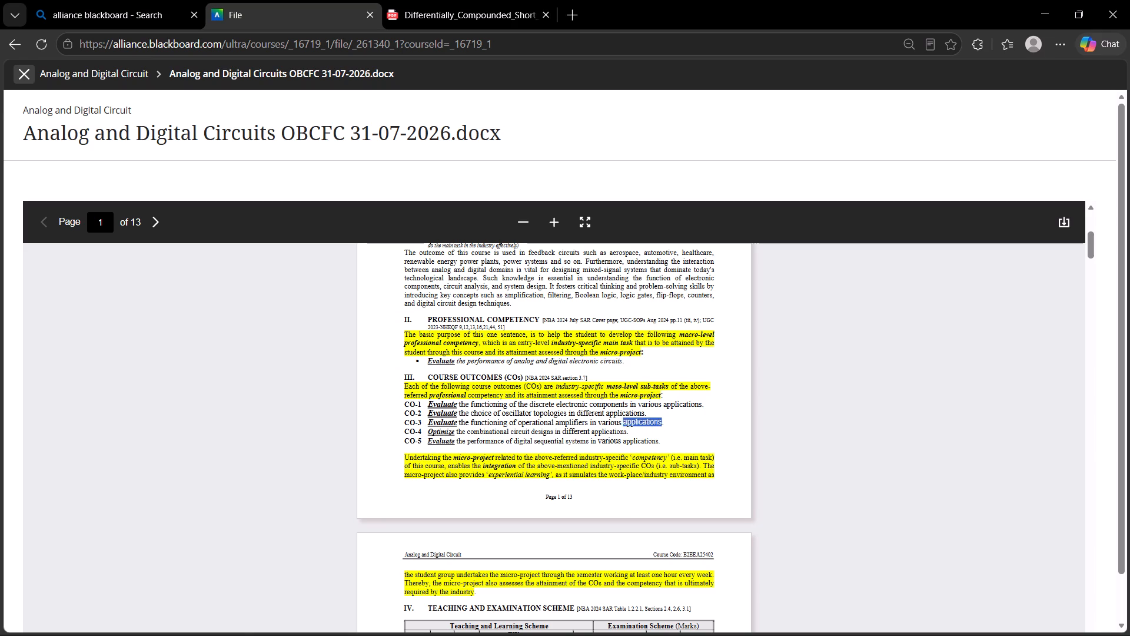
drag(594, 424, 411, 406)
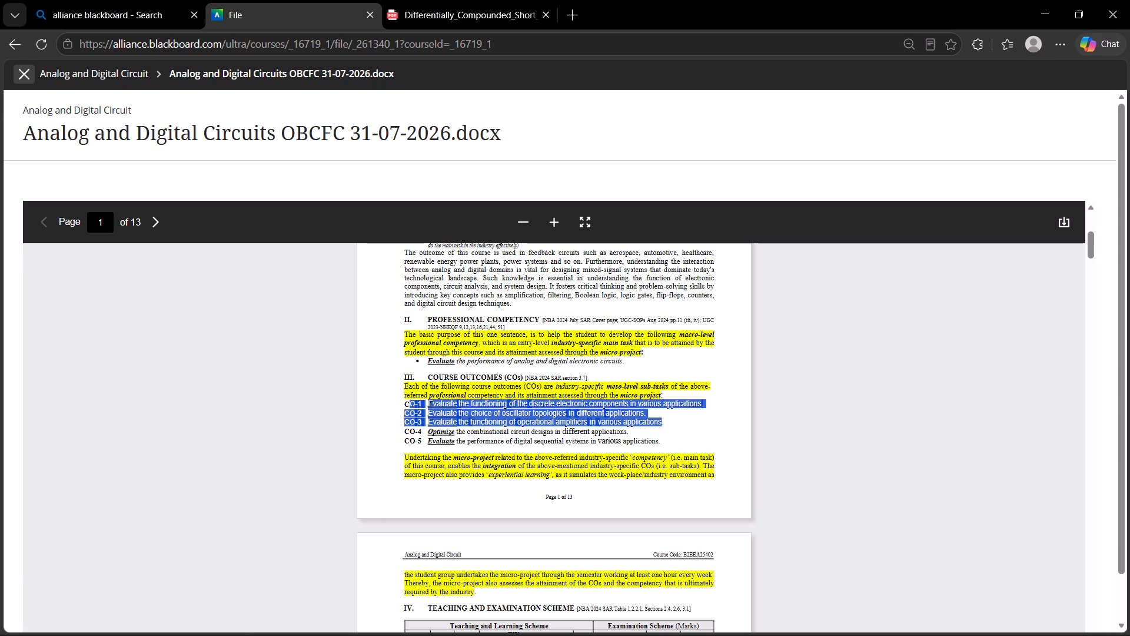
drag(411, 406, 400, 405)
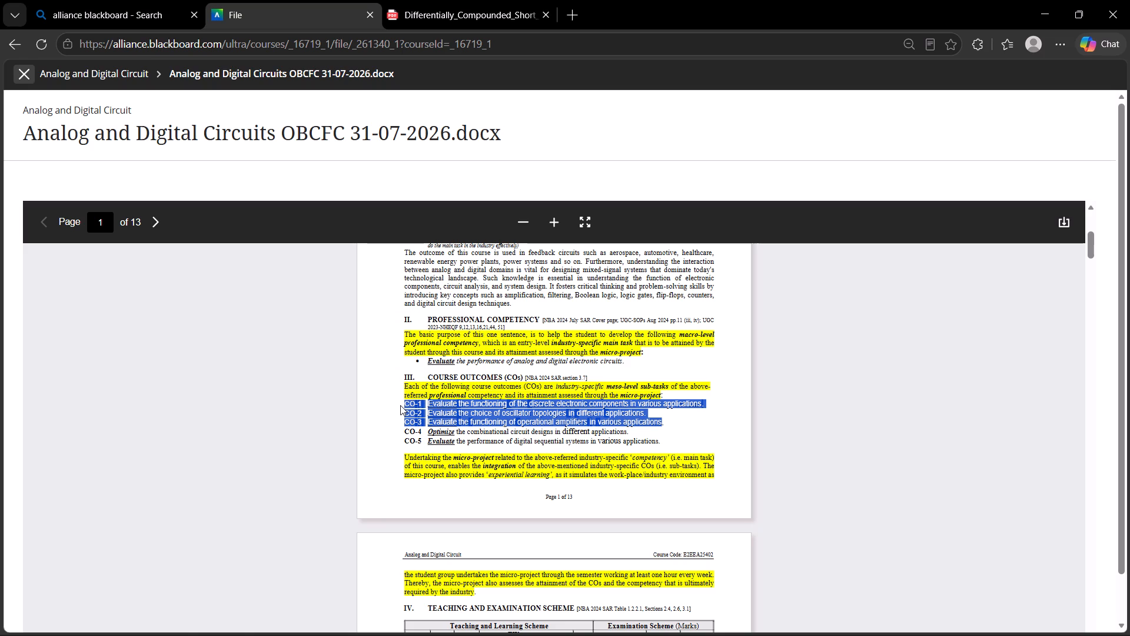
key(ctrl+c)
Switch to the Arduino report in Word and delete "(Replicate from Course Structure)" from the section 3.0 heading.
key(alt+Tab)
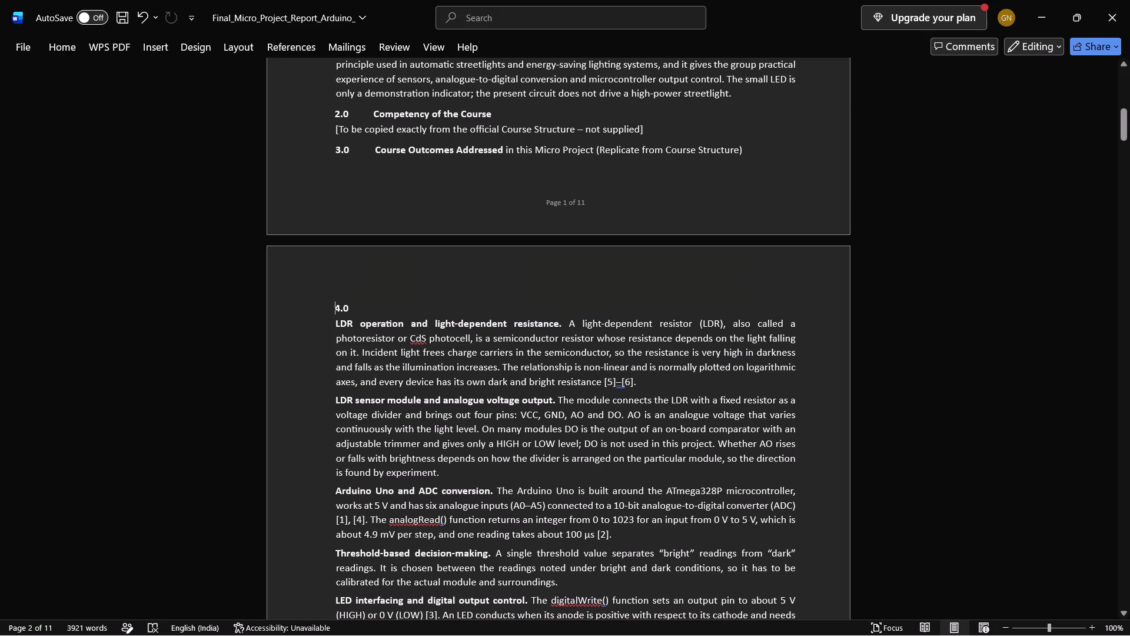
click(752, 150)
drag(752, 150, 599, 149)
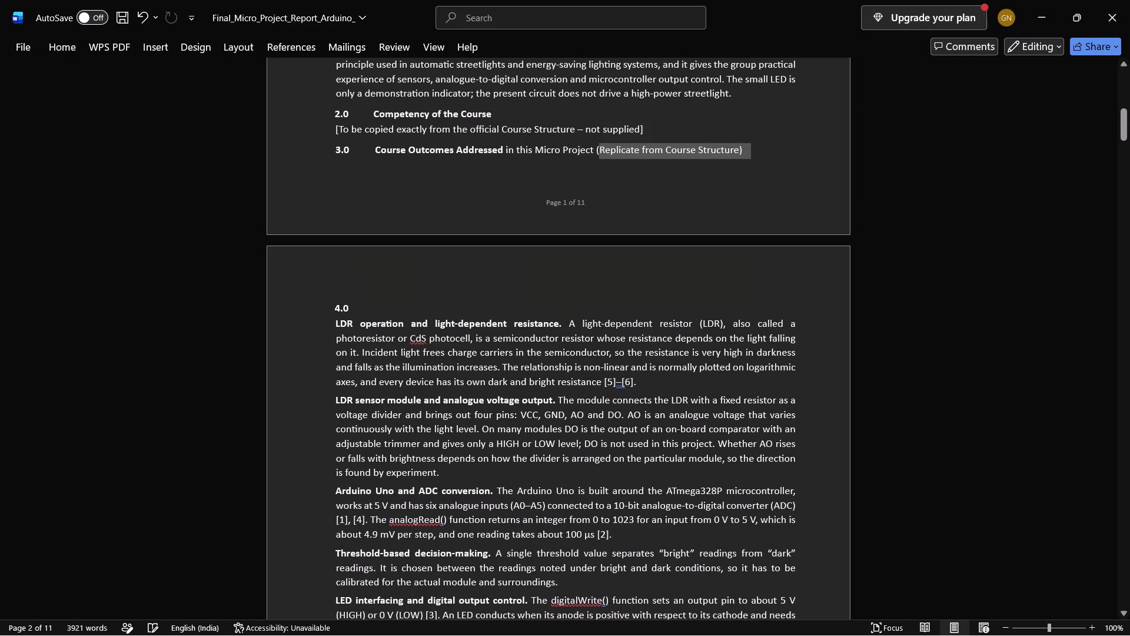
drag(599, 149, 594, 150)
click(594, 148)
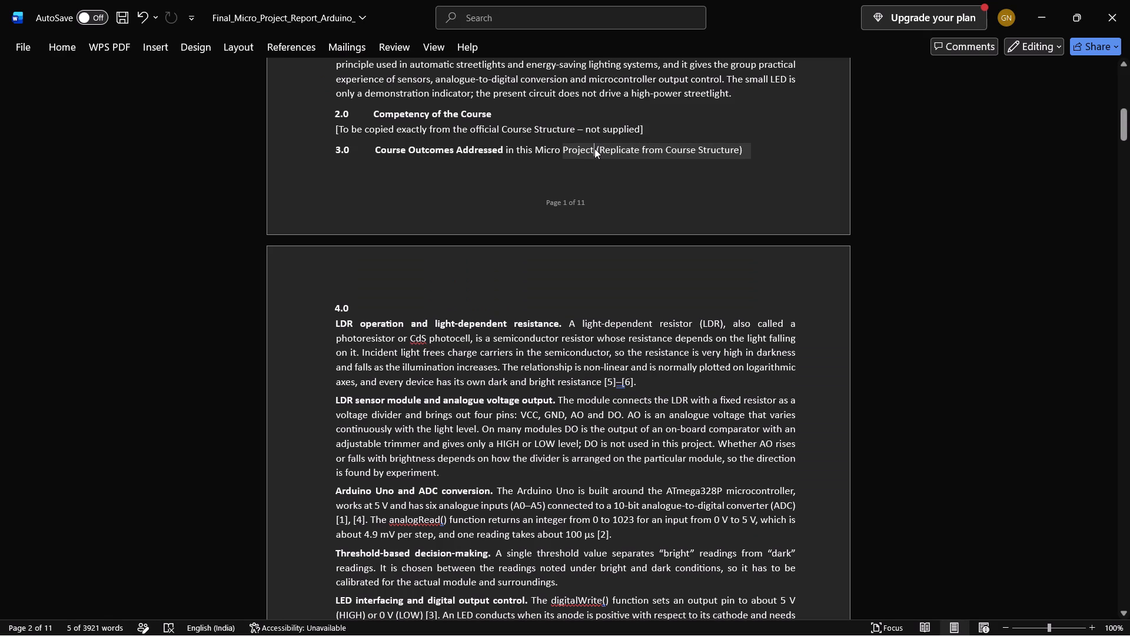
drag(594, 148, 736, 150)
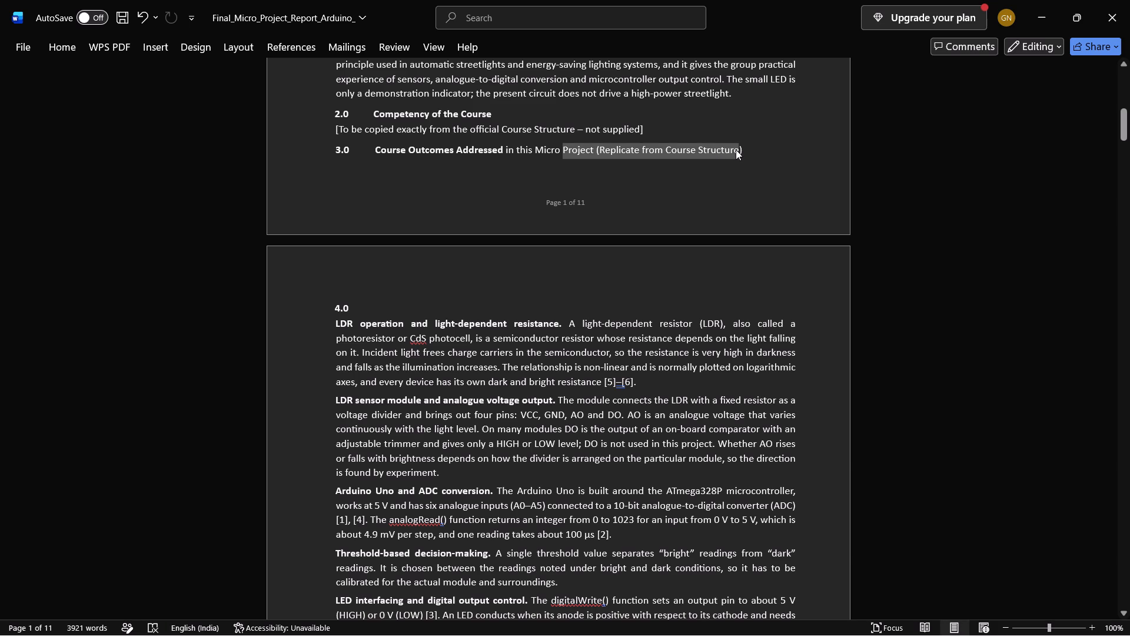
click(736, 150)
click(746, 150)
drag(746, 150, 610, 146)
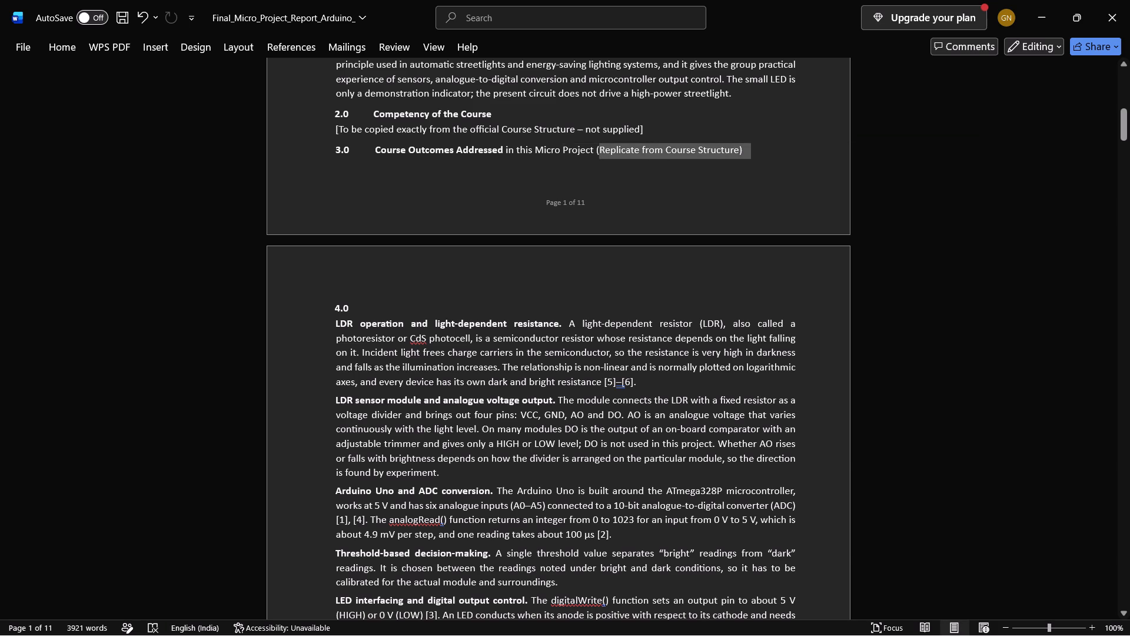
drag(610, 146, 608, 146)
key(BackSpace)
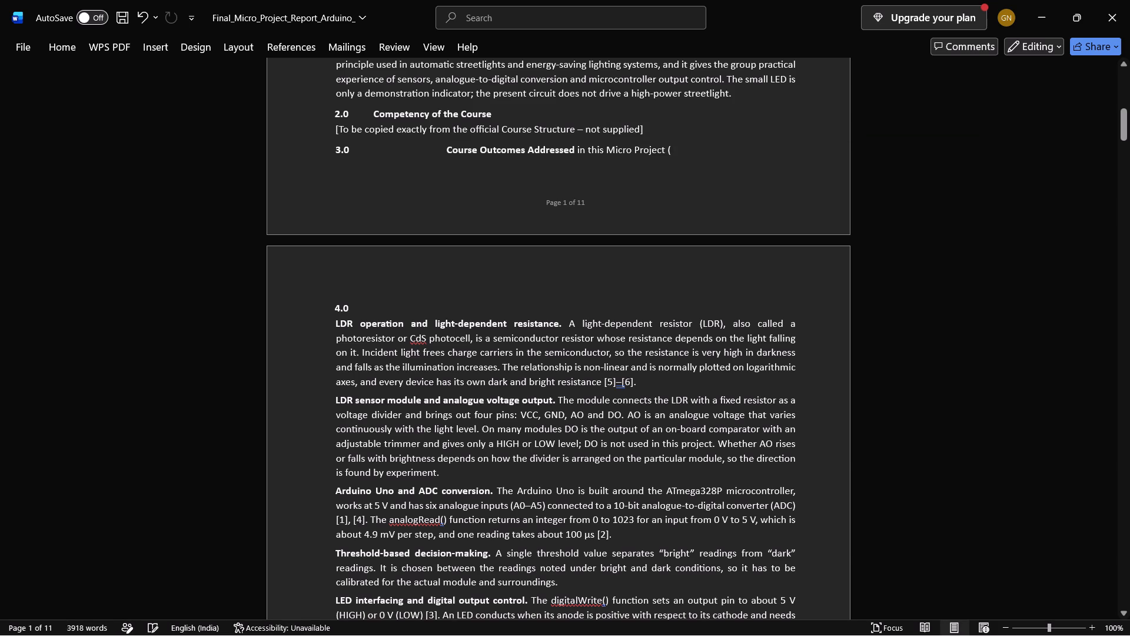
key(BackSpace)
Paste the copied CO-1 to CO-3 lines on a new line below the section 3.0 heading.
key(Return)
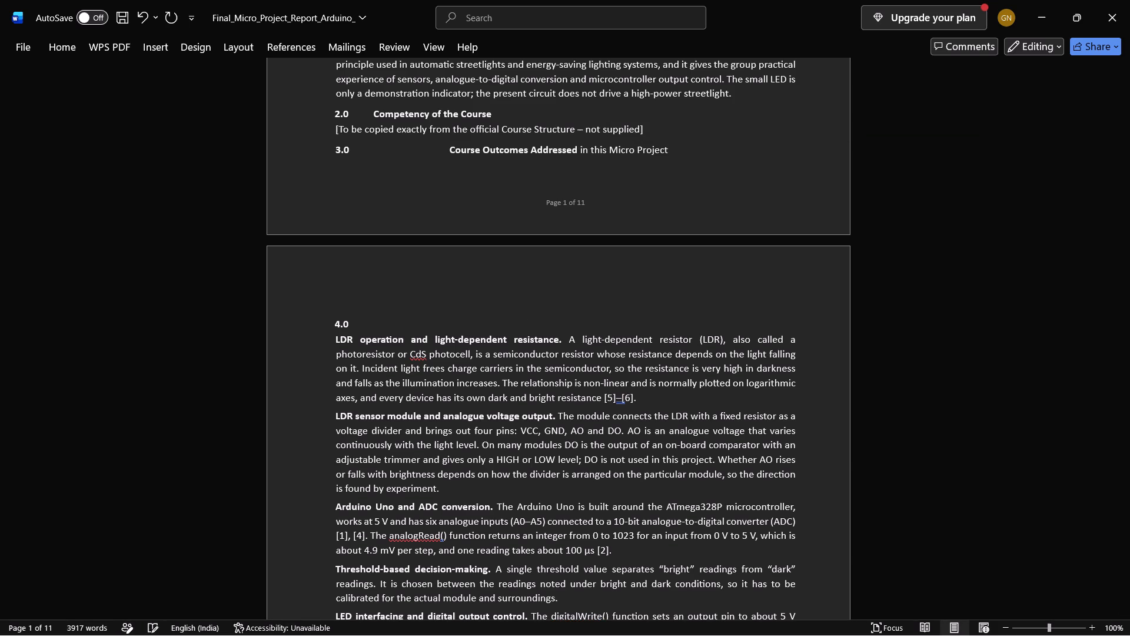
key(ctrl+v)
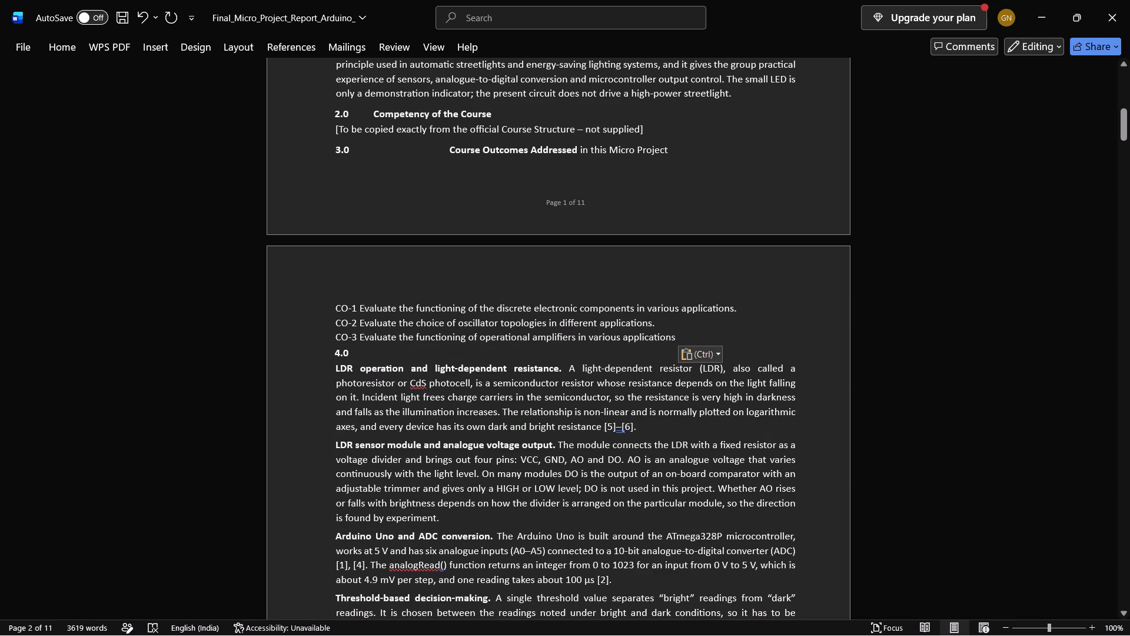
Insert an empty line before the section 3.0 heading so it moves onto page 2 with its course outcomes.
click(335, 150)
key(Return)
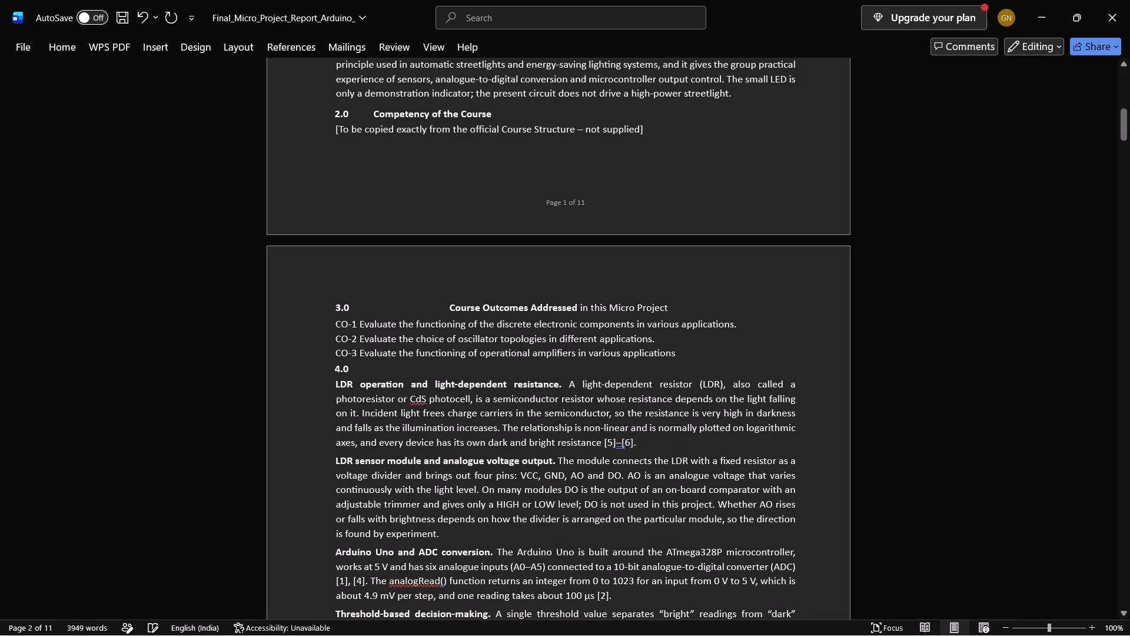
Remove the wide gap between "3.0" and "Course Outcomes Addressed" in the section 3.0 heading.
click(448, 307)
key(BackSpace)
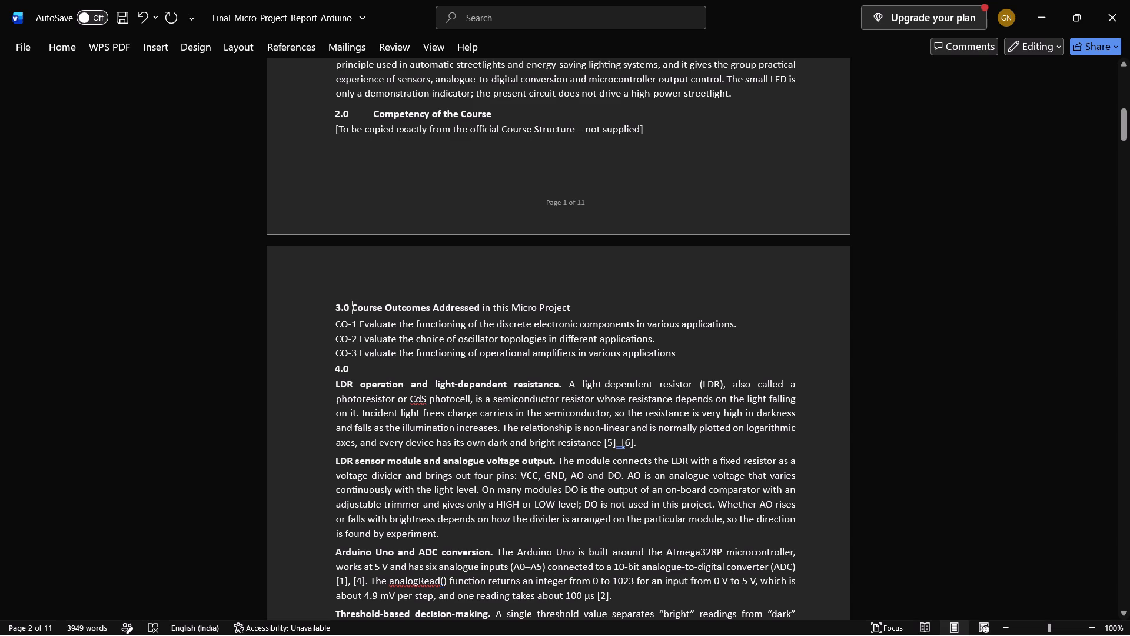
Insert an empty line between the CO-3 line and the section 4.0 heading.
click(335, 369)
key(Return)
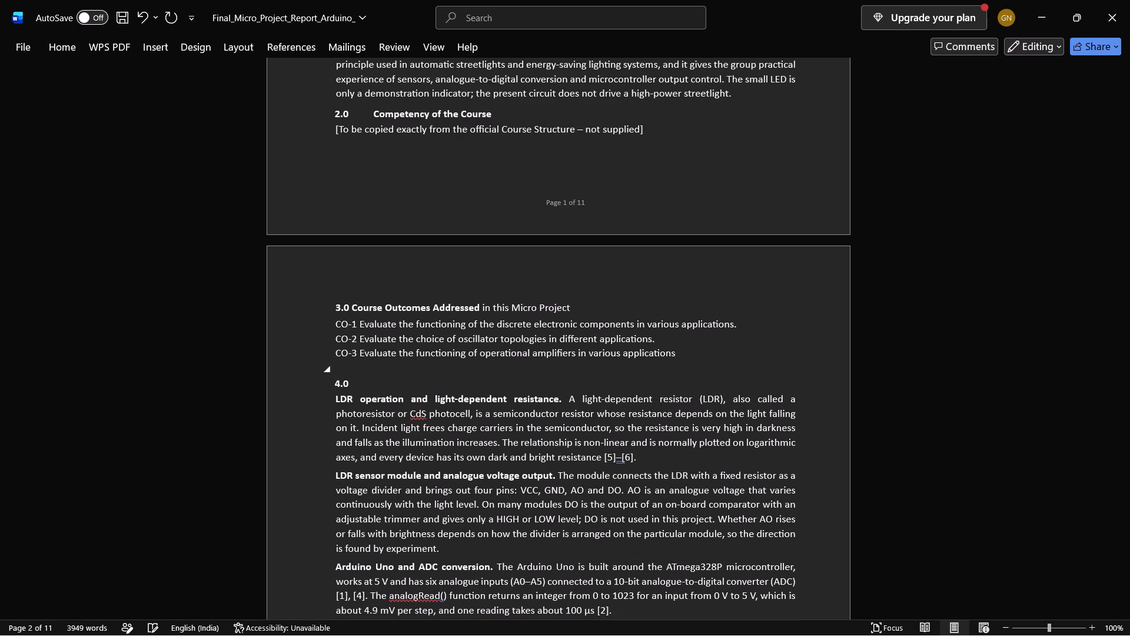
Save the report as a Word Document named Final_Micro_Project_Report_Arduino_ in the Downloads folder.
click(33, 50)
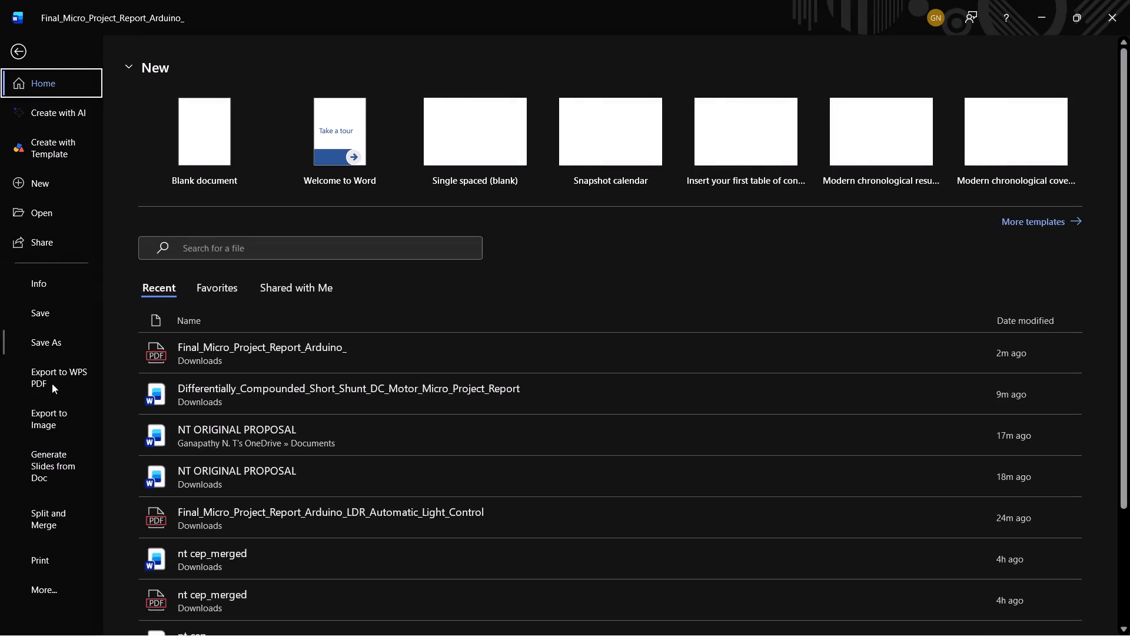
click(46, 339)
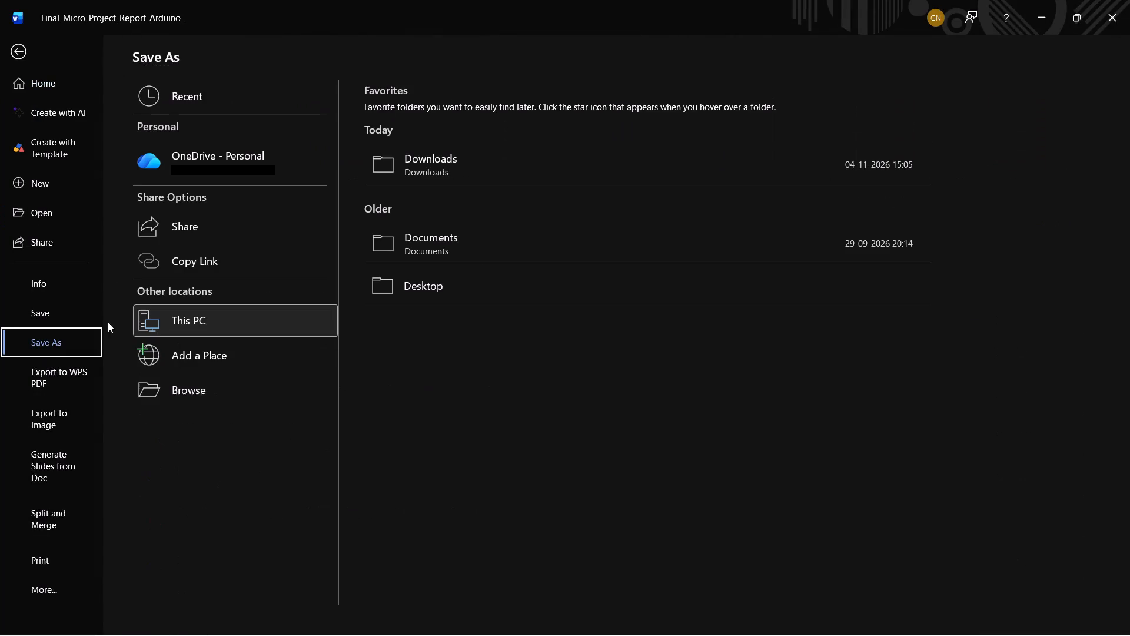
click(53, 313)
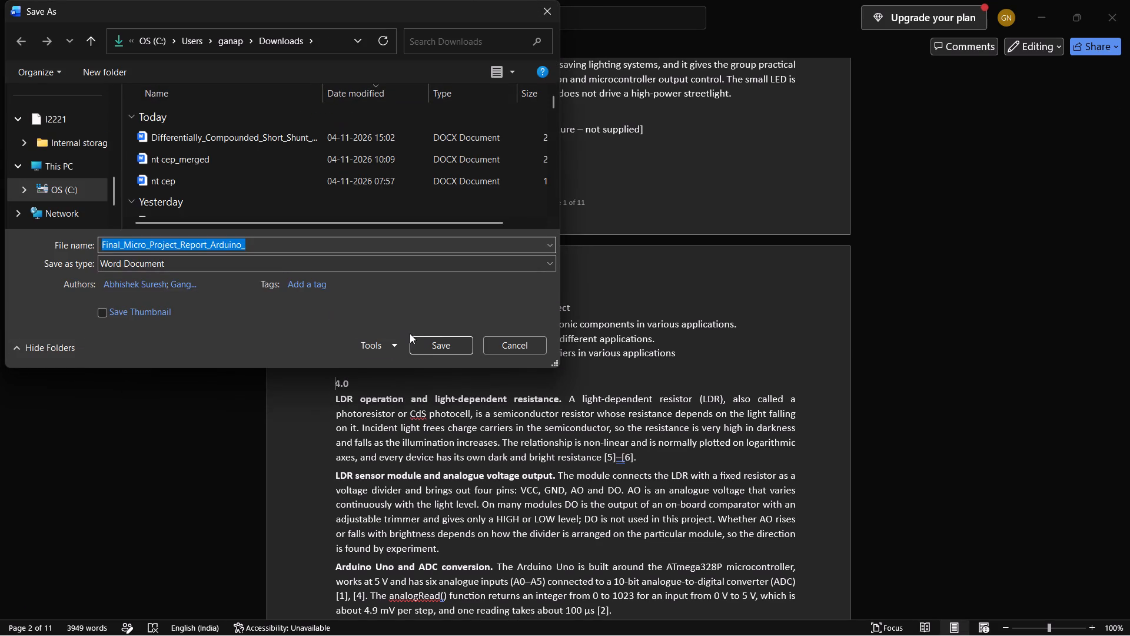
click(429, 344)
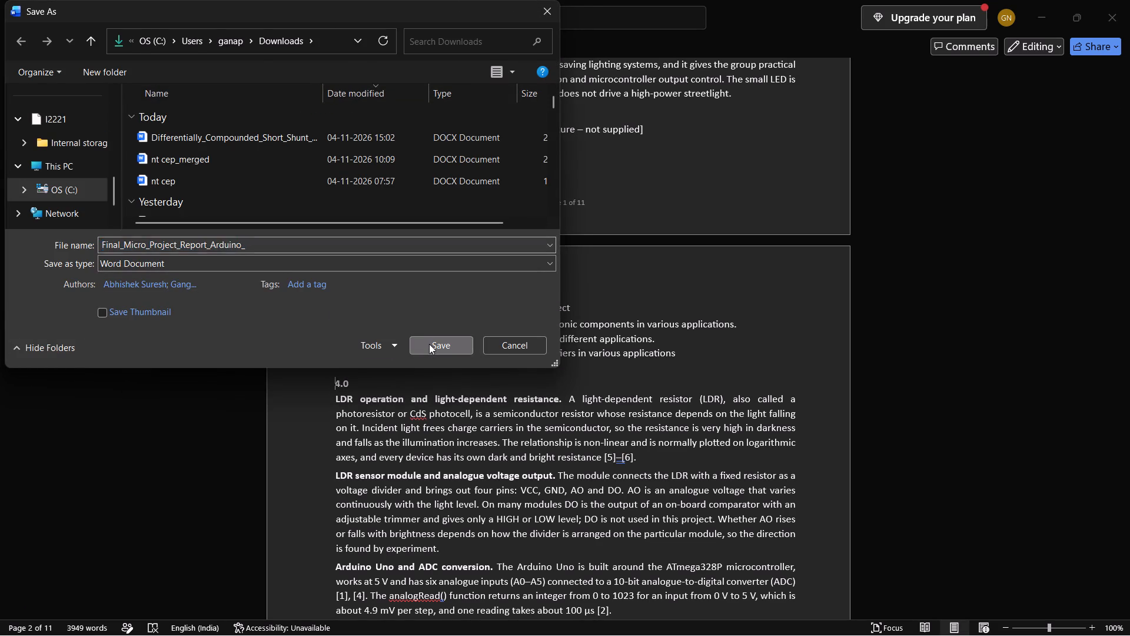
Save a PDF copy of the report as Final_Micro_Project_Report_Arduino_ in the Downloads folder.
click(33, 45)
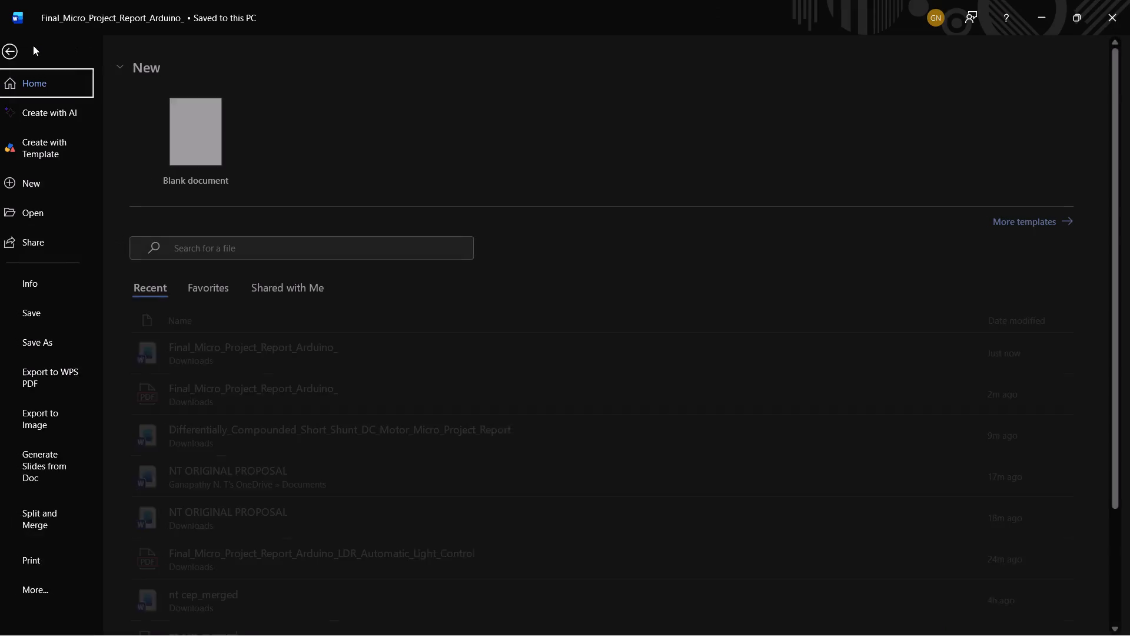
click(65, 346)
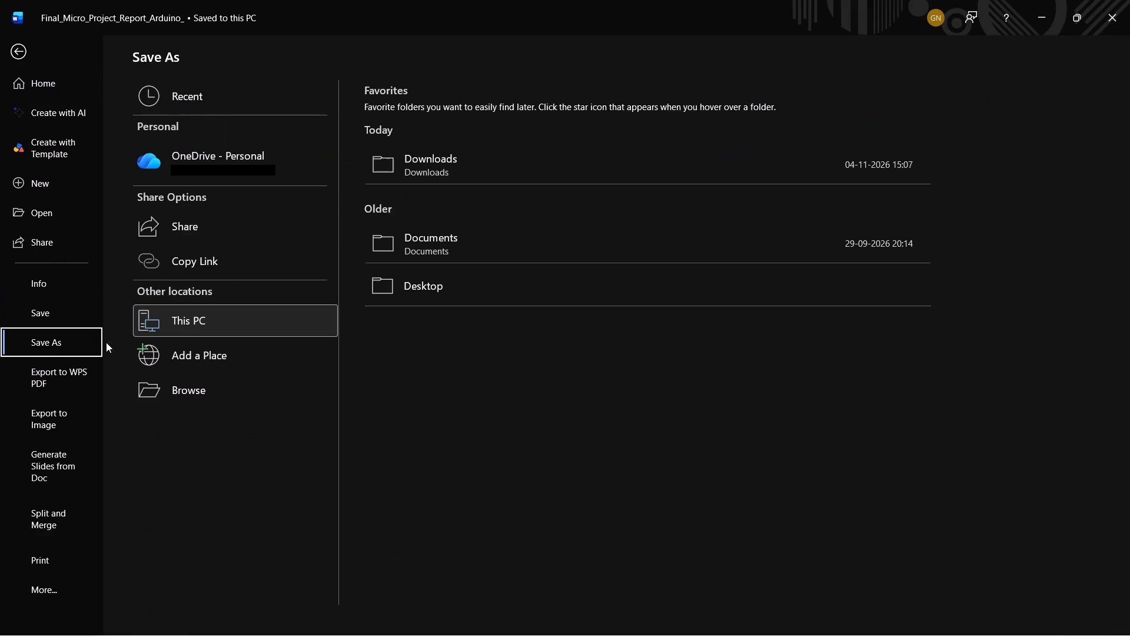
double_click(186, 318)
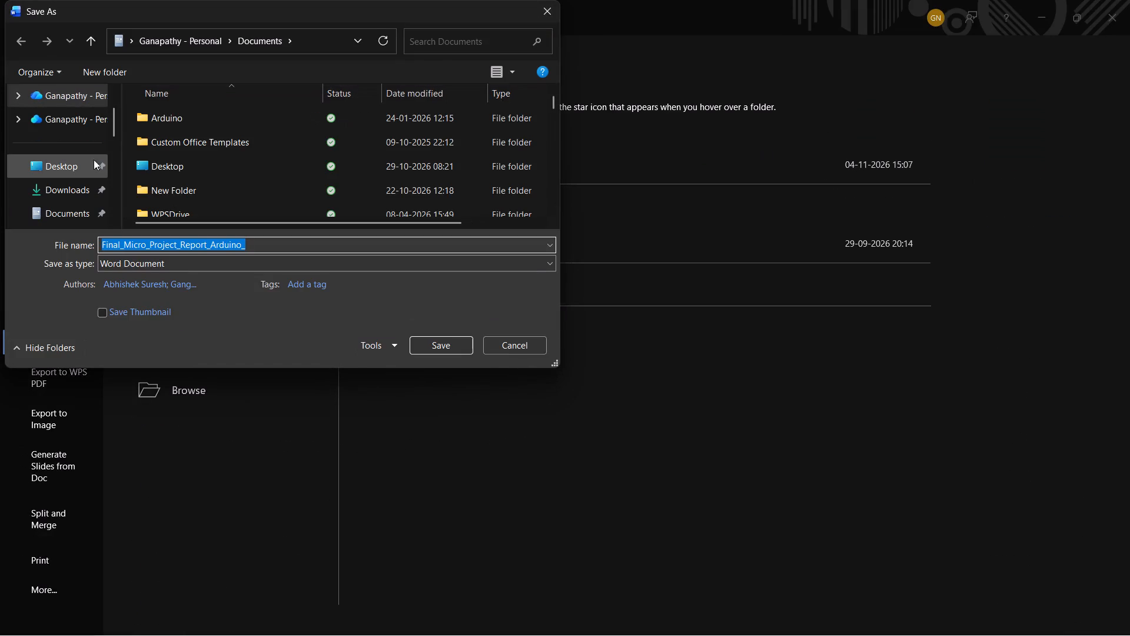
double_click(78, 185)
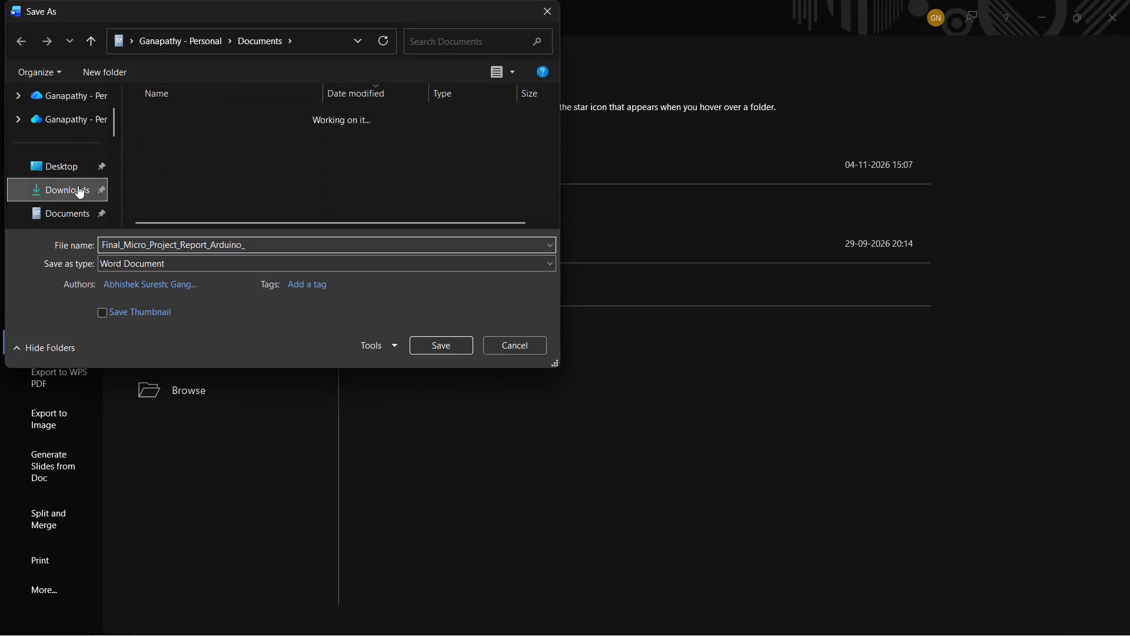
click(270, 266)
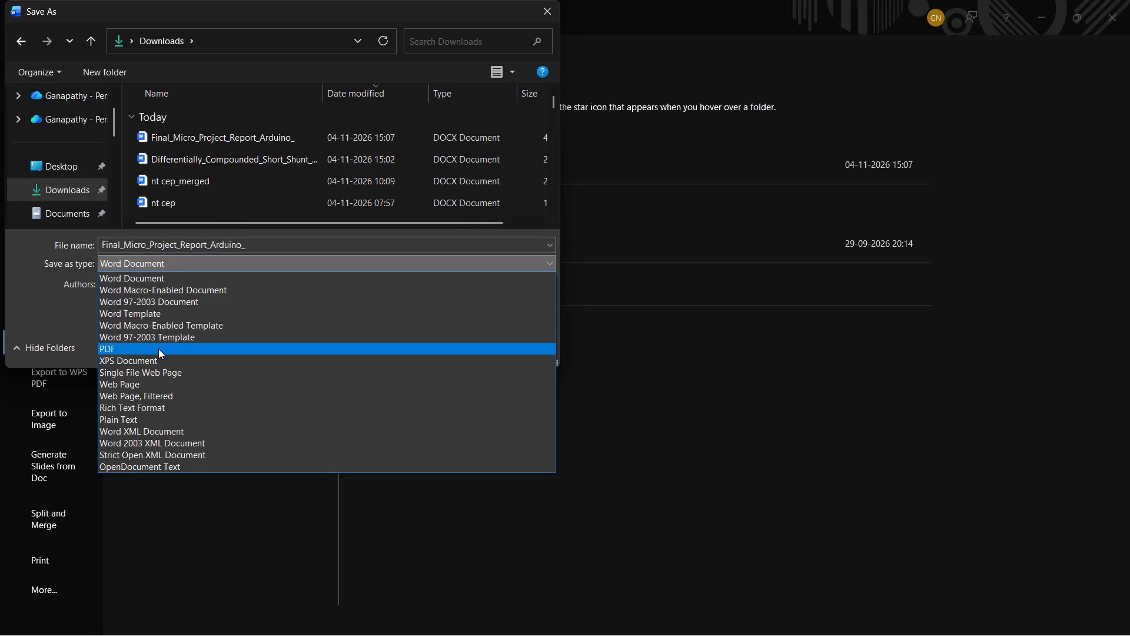
click(158, 349)
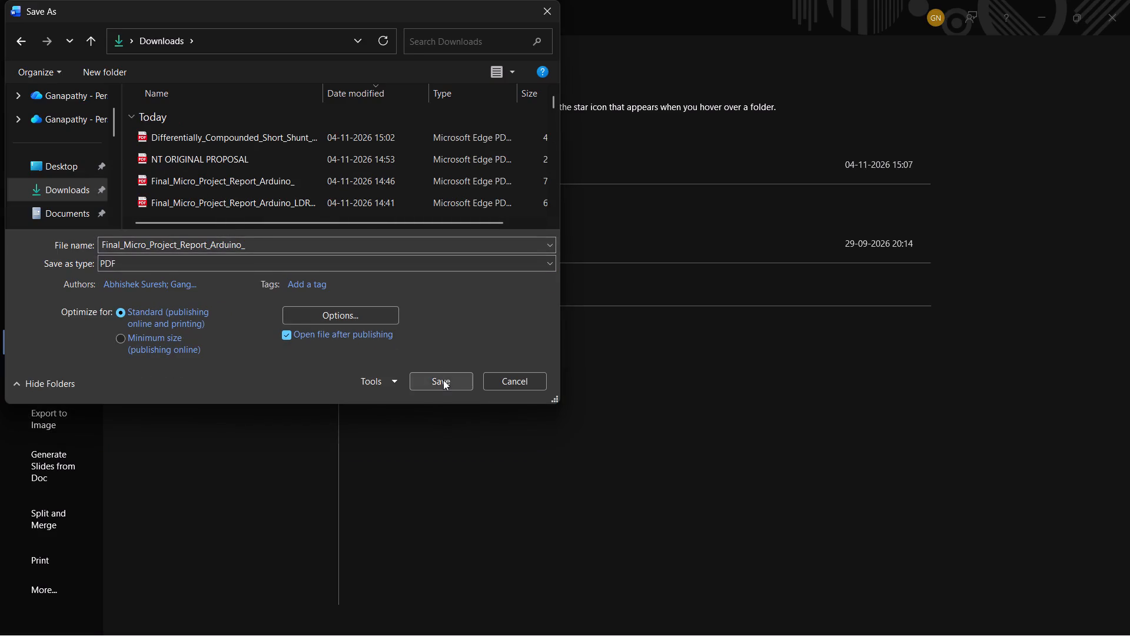
Export the report as PDF to the Downloads folder, replacing the existing Final_Micro_Project_Report_Arduino_ file.
click(443, 380)
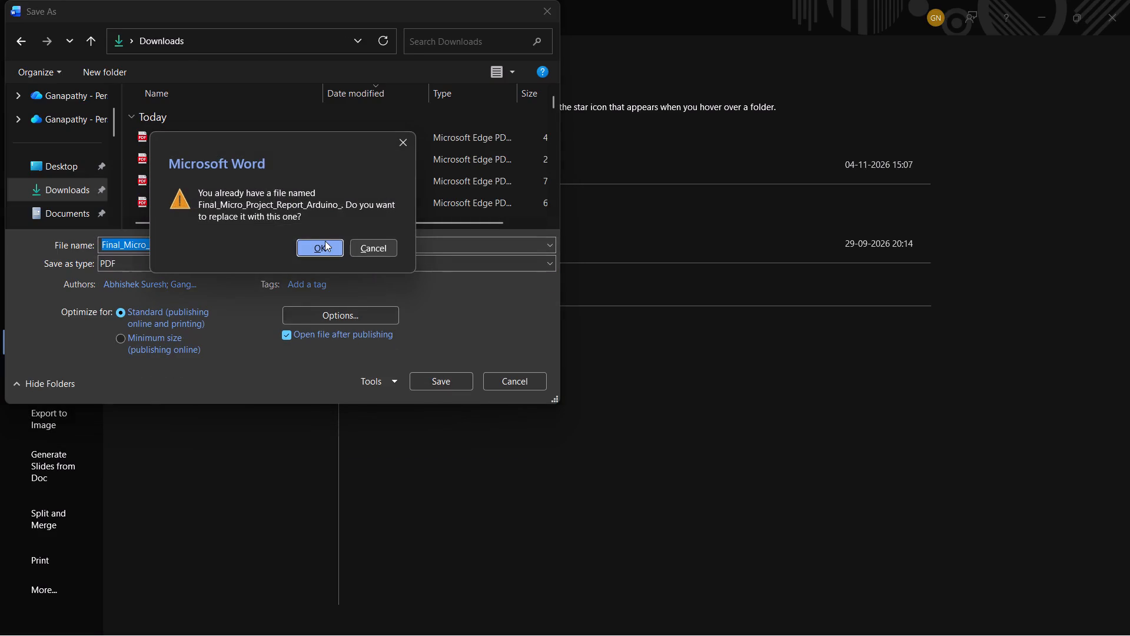